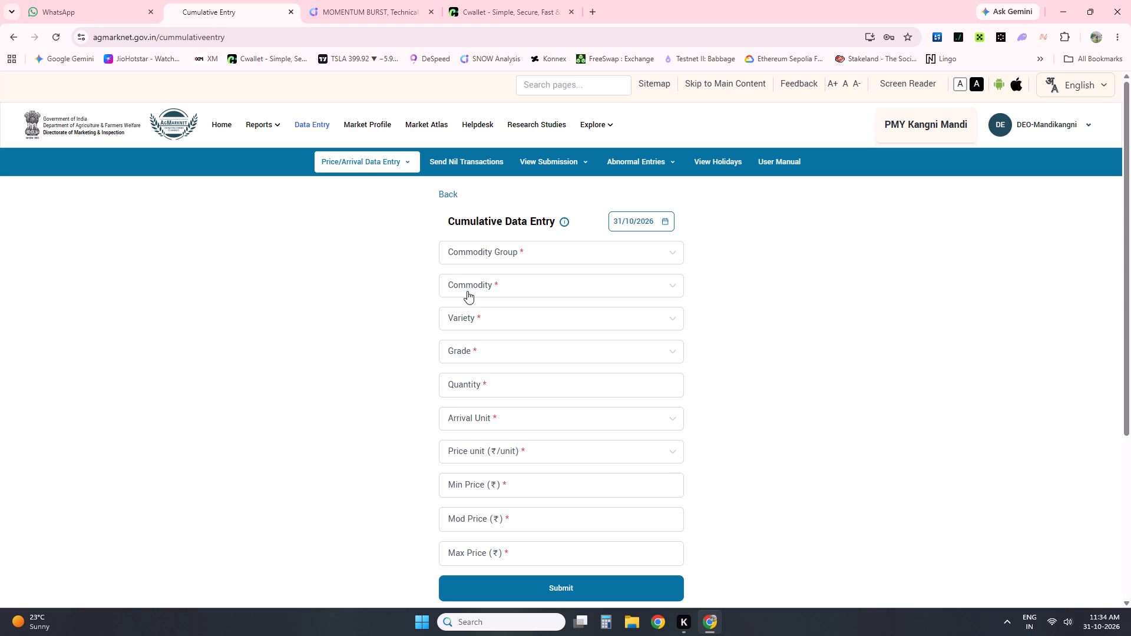
Set the commodity group to Fruits, commodity and variety to Apple, and grade to Grade A.
{"action": "left_click", "coordinate": [558, 254]}
{"action": "left_click", "coordinate": [547, 277]}
{"action": "left_click", "coordinate": [543, 290]}
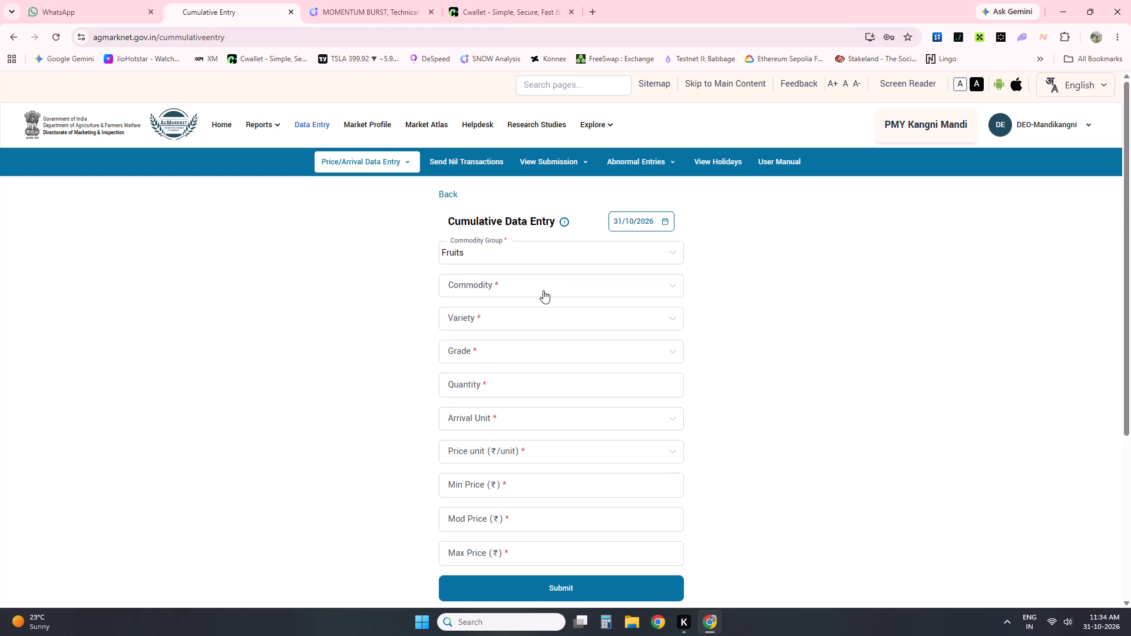
{"action": "left_click", "coordinate": [532, 316]}
{"action": "left_click", "coordinate": [528, 327]}
{"action": "left_click", "coordinate": [524, 339]}
{"action": "left_click", "coordinate": [519, 318]}
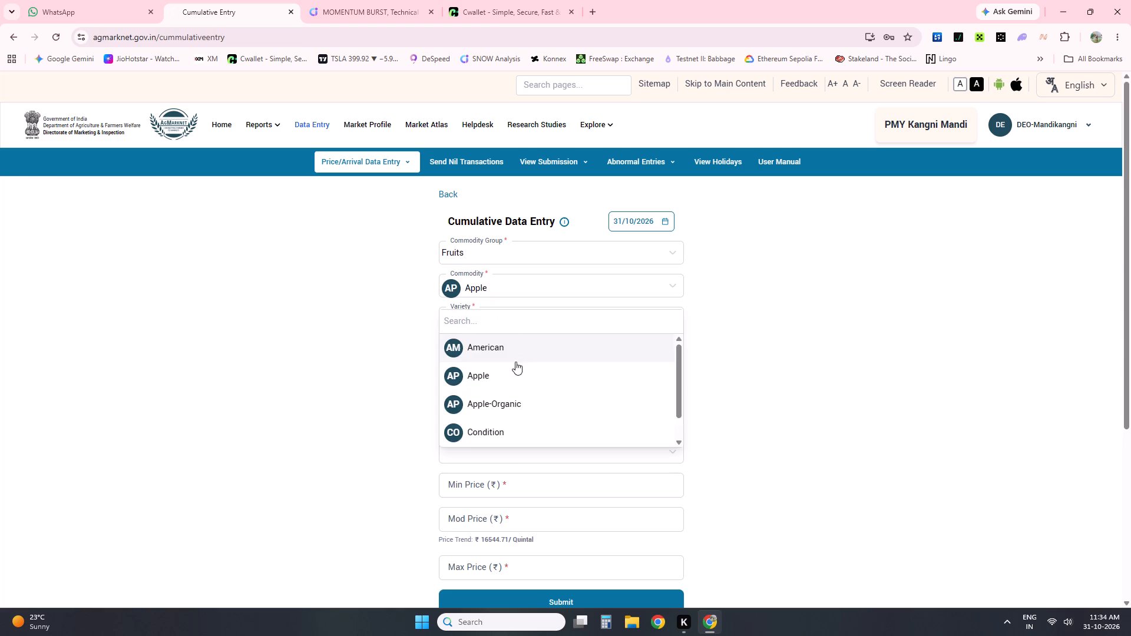
{"action": "left_click", "coordinate": [515, 369]}
{"action": "left_click", "coordinate": [519, 349]}
{"action": "double_click", "coordinate": [517, 377]}
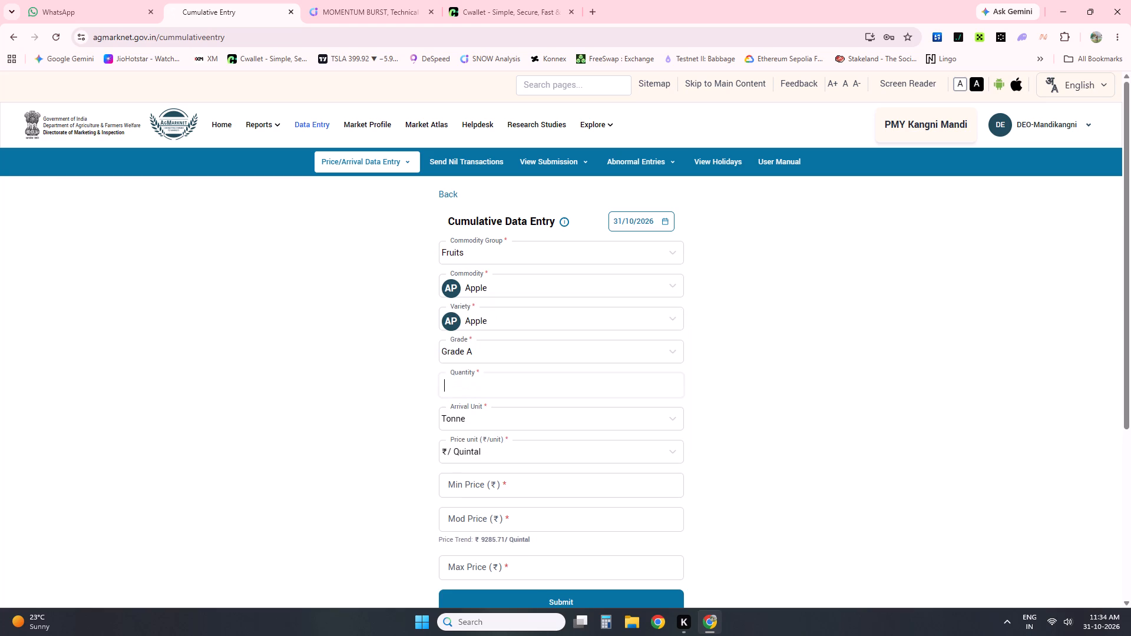
Enter quantity 1, min price 5000, mod price 10000 and max price 13000, and submit the Apple entry.
{"action": "type", "text": "1`"}
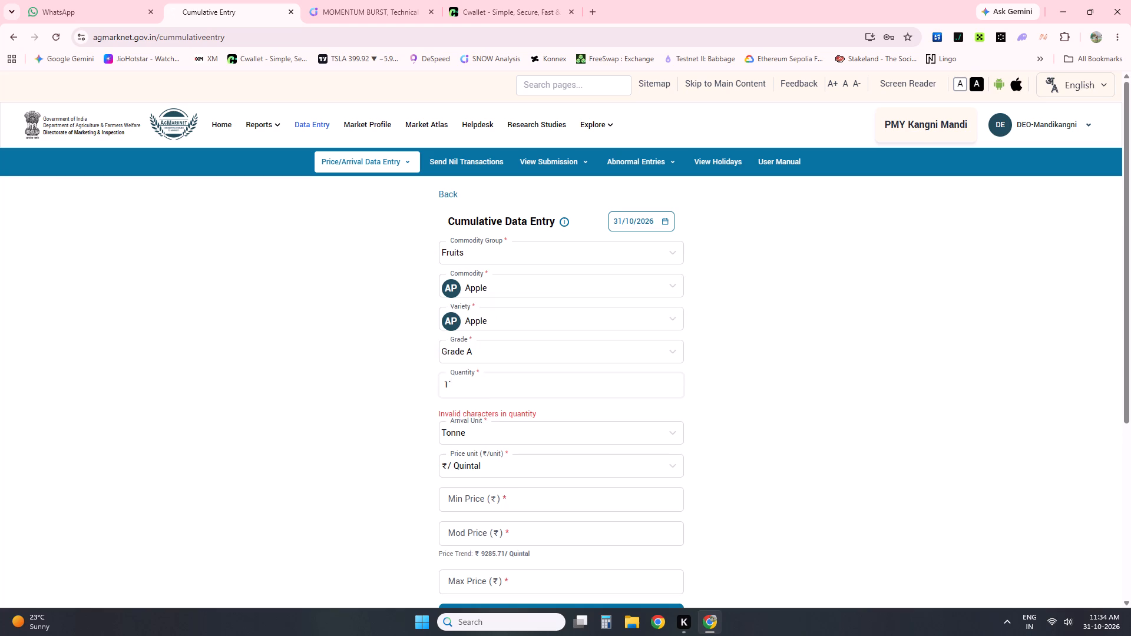
{"action": "key", "text": "BackSpace"}
{"action": "key", "text": "Tab"}
{"action": "key", "text": "Tab"}
{"action": "key", "text": "Tab"}
{"action": "key", "text": "Tab"}
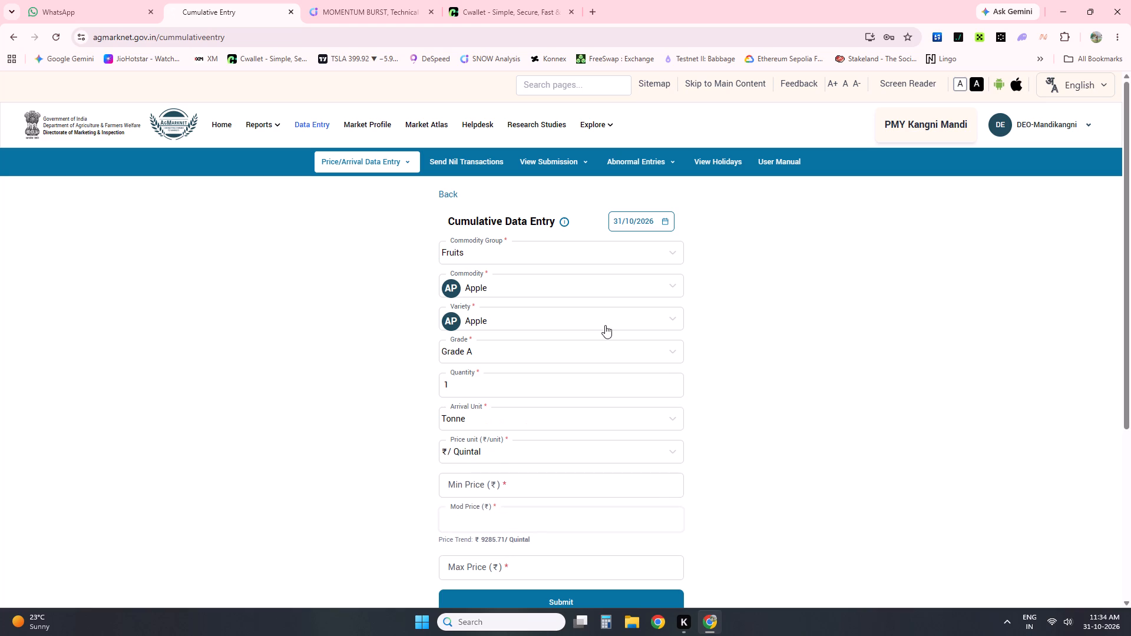
{"action": "key", "text": "shift+Tab"}
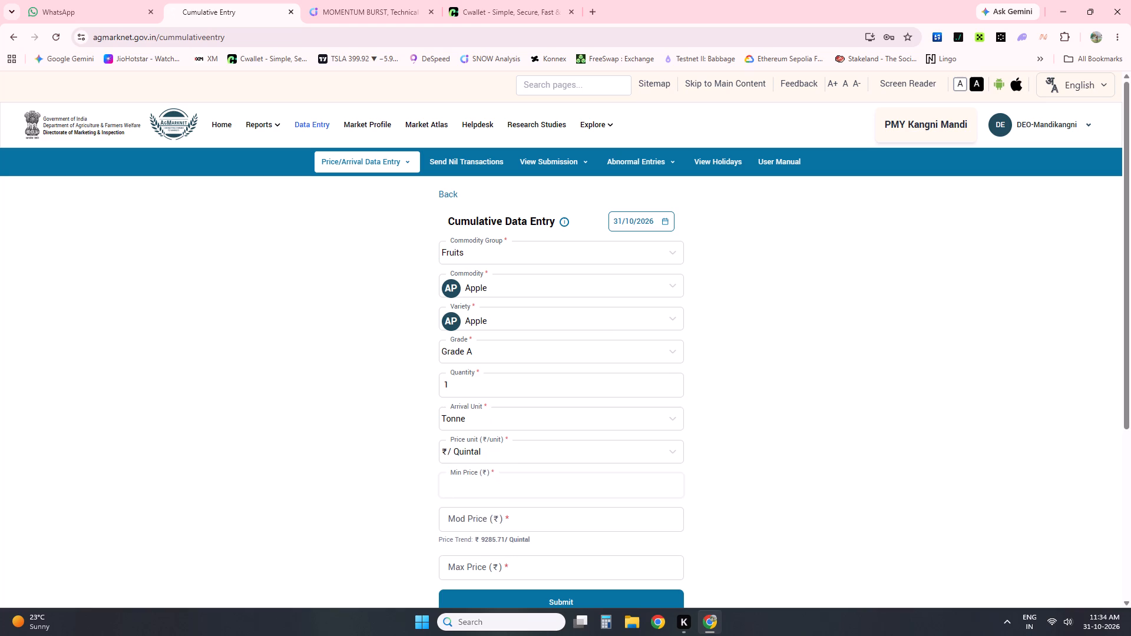
{"action": "type", "text": "5000"}
{"action": "key", "text": "Tab"}
{"action": "type", "text": "10000"}
{"action": "key", "text": "Tab"}
{"action": "type", "text": "13000"}
{"action": "key", "text": "Tab"}
{"action": "key", "text": "Return"}
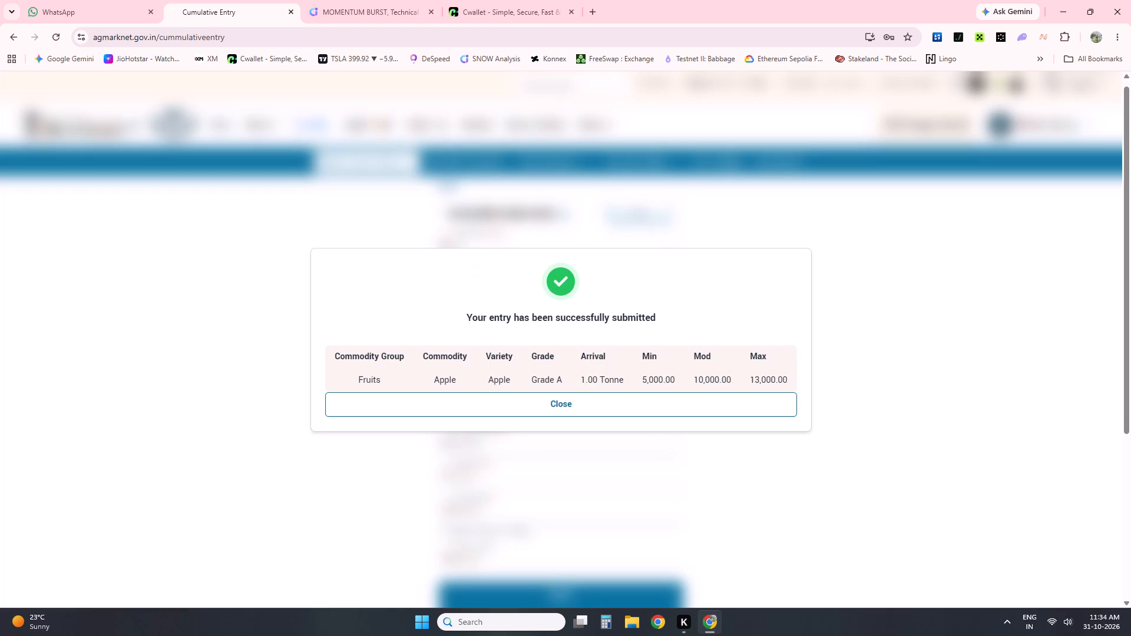
{"action": "key", "text": "Tab"}
{"action": "key", "text": "Return"}
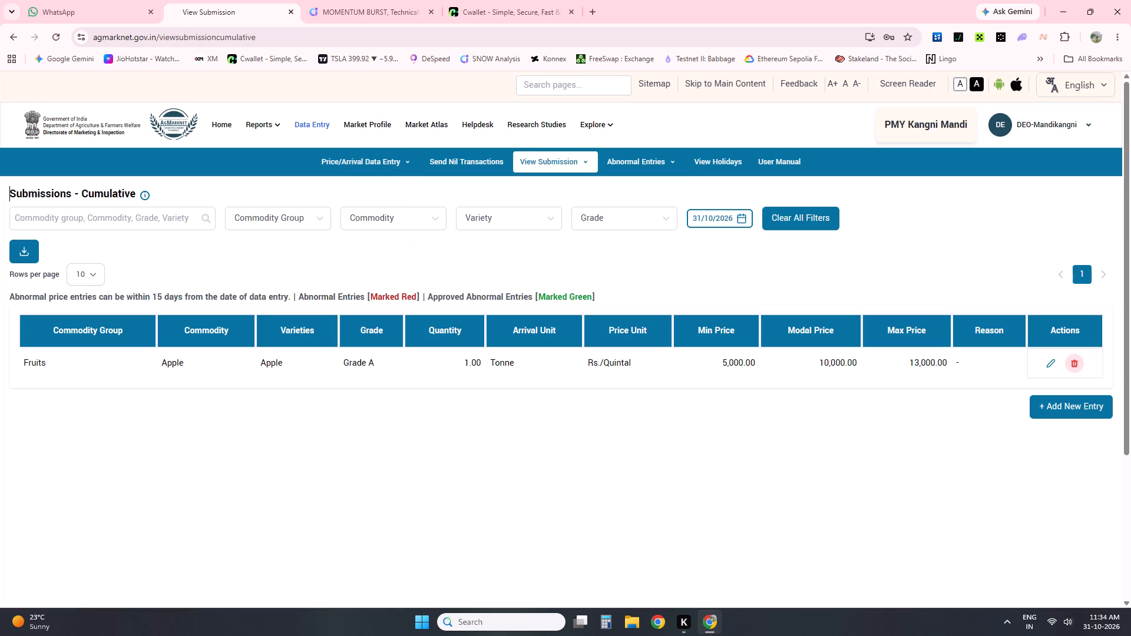
Add a new Fruits entry with commodity Banana, variety Banana - Ripe and Grade A.
{"action": "left_click", "coordinate": [1080, 408]}
{"action": "left_click", "coordinate": [492, 283]}
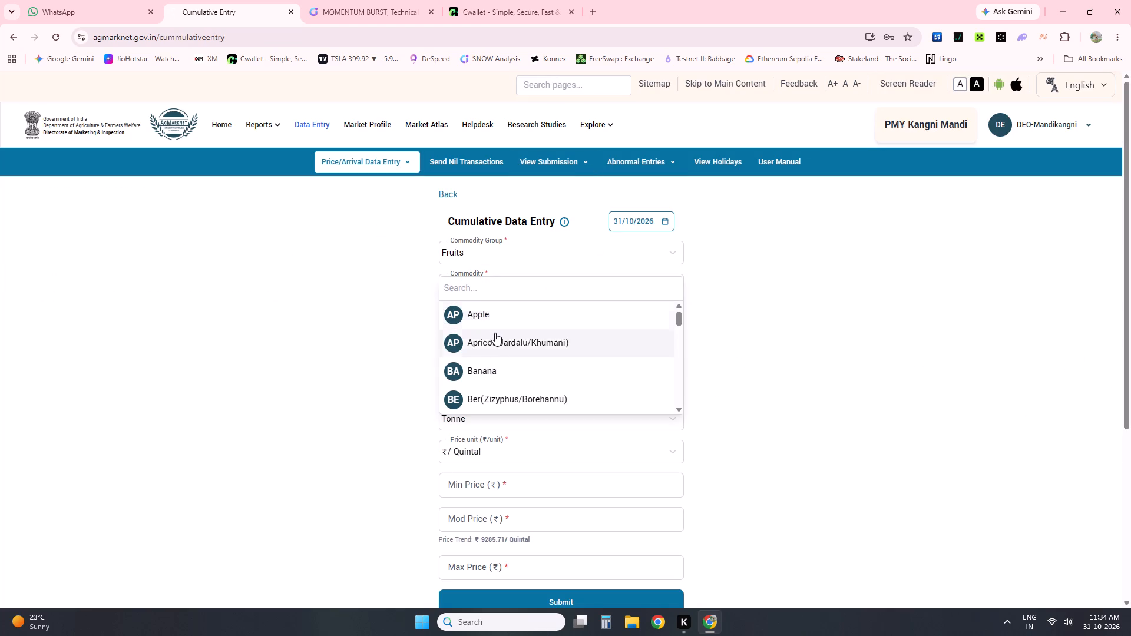
{"action": "left_click", "coordinate": [497, 369]}
{"action": "left_click", "coordinate": [505, 320]}
{"action": "left_click", "coordinate": [500, 343]}
{"action": "left_click", "coordinate": [498, 354]}
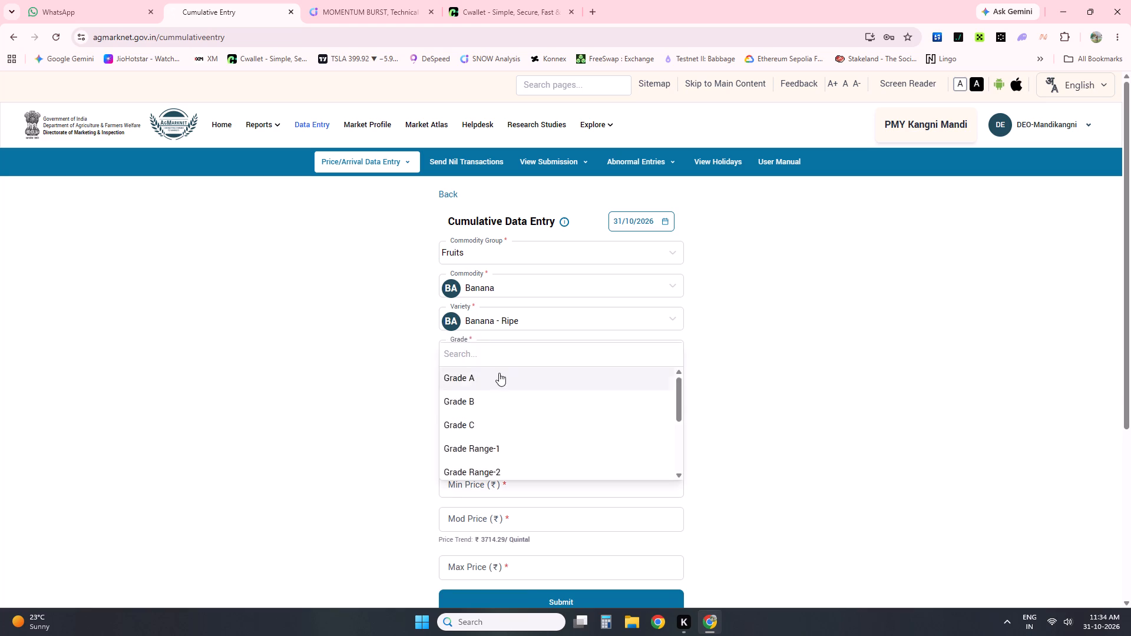
{"action": "left_click", "coordinate": [499, 374]}
Enter quantity 2.7, min price 3500, mod price 4000 and max price 4500, and submit the Banana entry.
{"action": "left_click", "coordinate": [499, 391]}
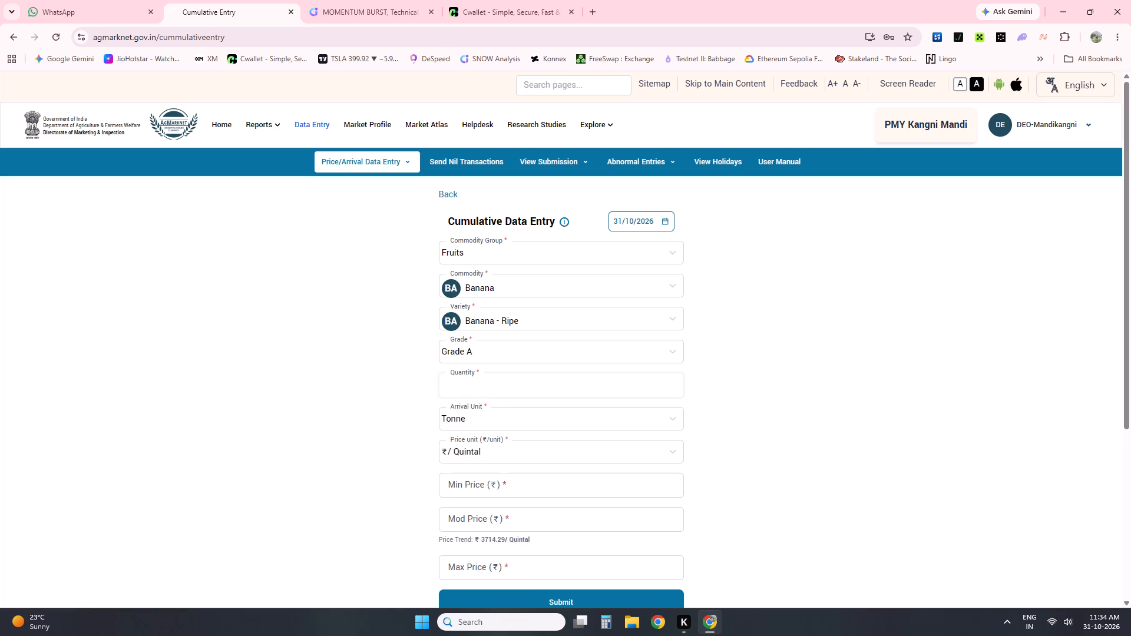
{"action": "type", "text": "2.7"}
{"action": "key", "text": "Tab"}
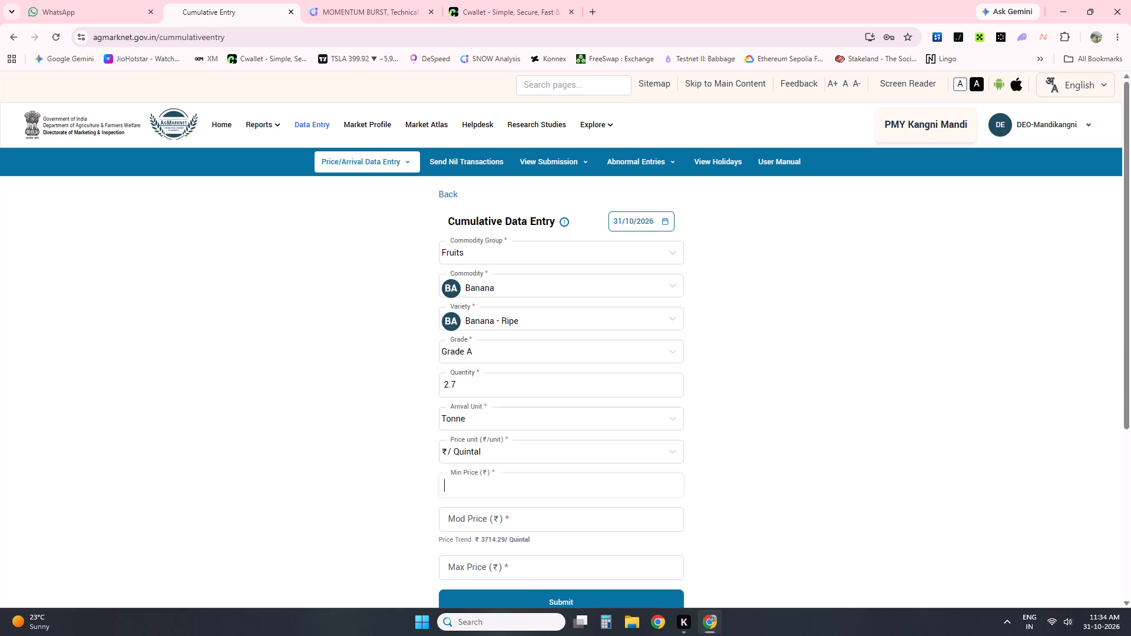
{"action": "type", "text": "3500"}
{"action": "key", "text": "Tab"}
{"action": "type", "text": "4000"}
{"action": "key", "text": "Tab"}
{"action": "type", "text": "4500"}
{"action": "key", "text": "Tab"}
{"action": "key", "text": "Return"}
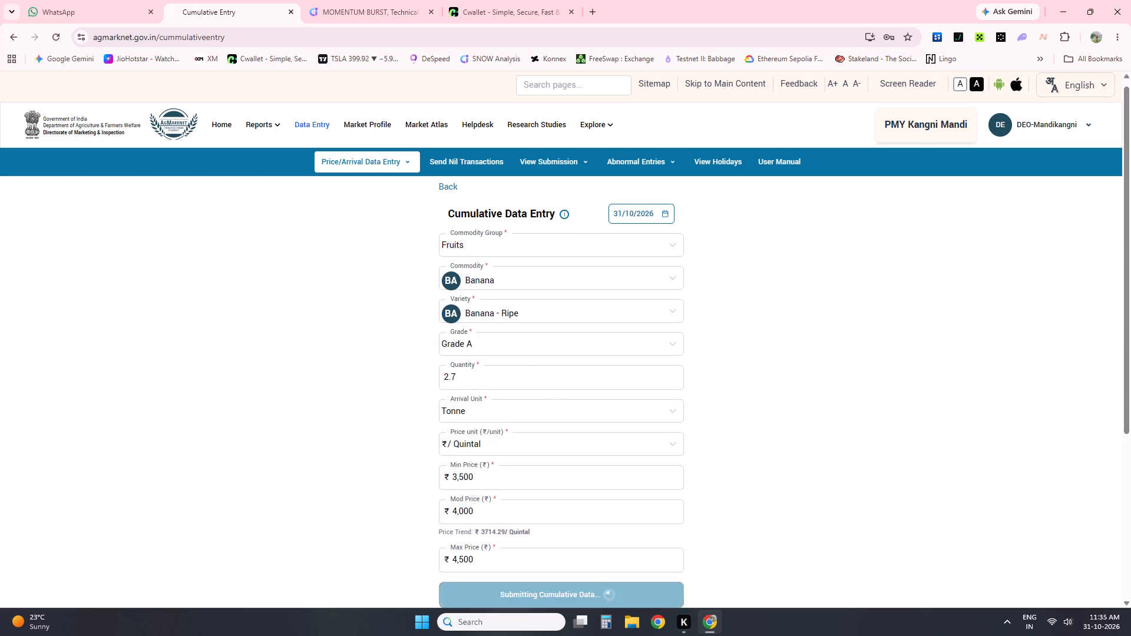
{"action": "key", "text": "Tab"}
{"action": "key", "text": "Return"}
Open a new cumulative data entry form from the submissions list.
{"action": "scroll", "coordinate": [499, 391], "scroll_direction": "down", "scroll_amount": 4}
{"action": "left_click", "coordinate": [1079, 247]}
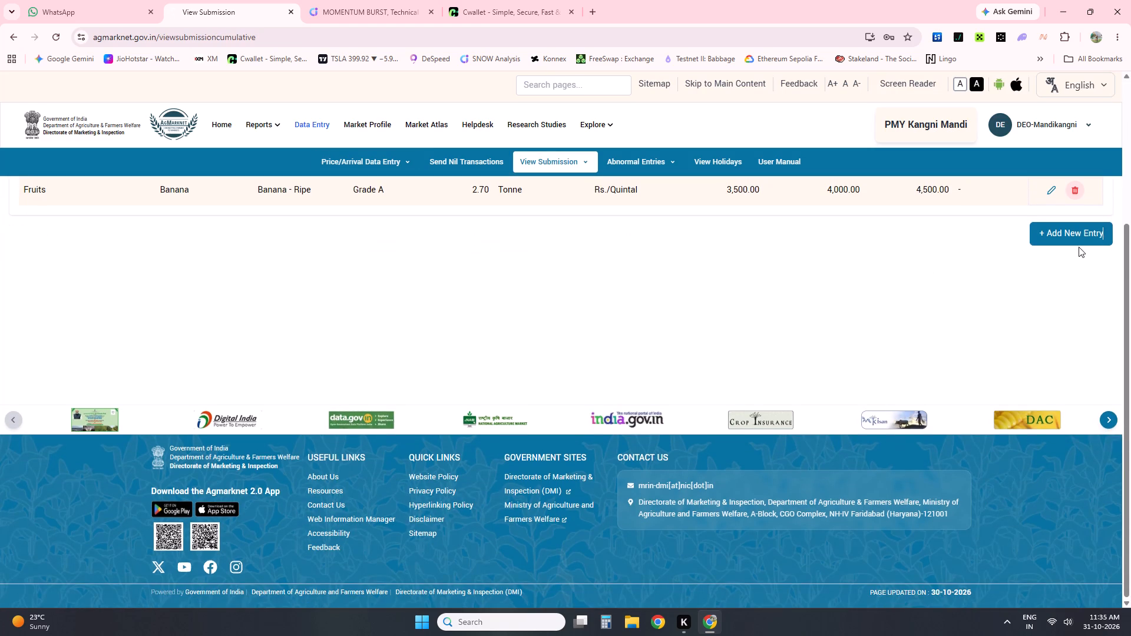
{"action": "left_click", "coordinate": [1079, 233]}
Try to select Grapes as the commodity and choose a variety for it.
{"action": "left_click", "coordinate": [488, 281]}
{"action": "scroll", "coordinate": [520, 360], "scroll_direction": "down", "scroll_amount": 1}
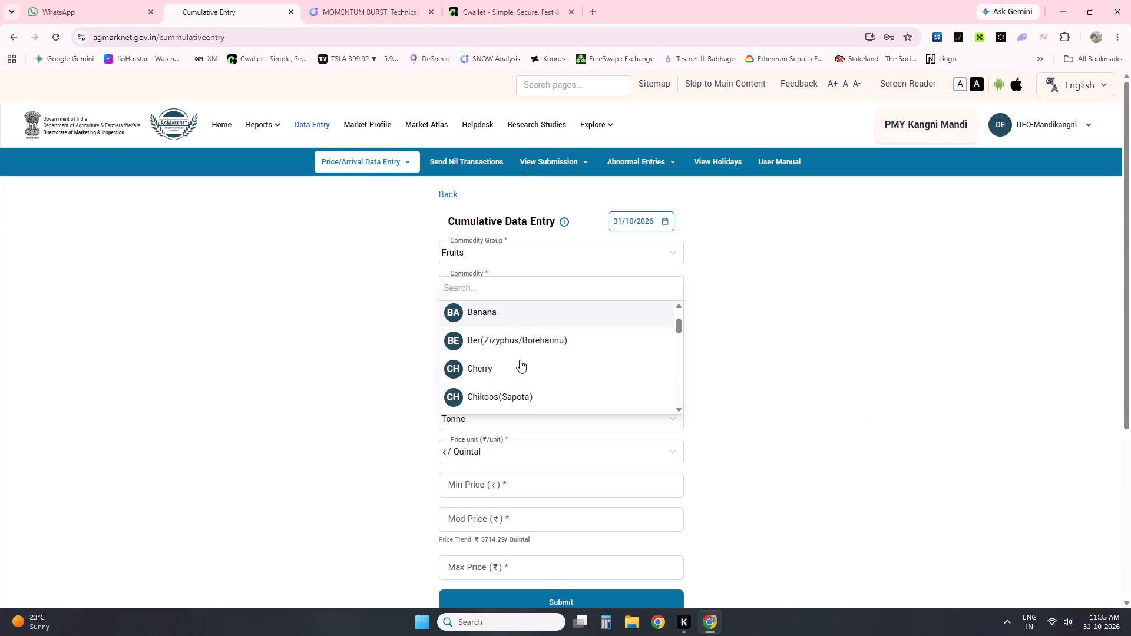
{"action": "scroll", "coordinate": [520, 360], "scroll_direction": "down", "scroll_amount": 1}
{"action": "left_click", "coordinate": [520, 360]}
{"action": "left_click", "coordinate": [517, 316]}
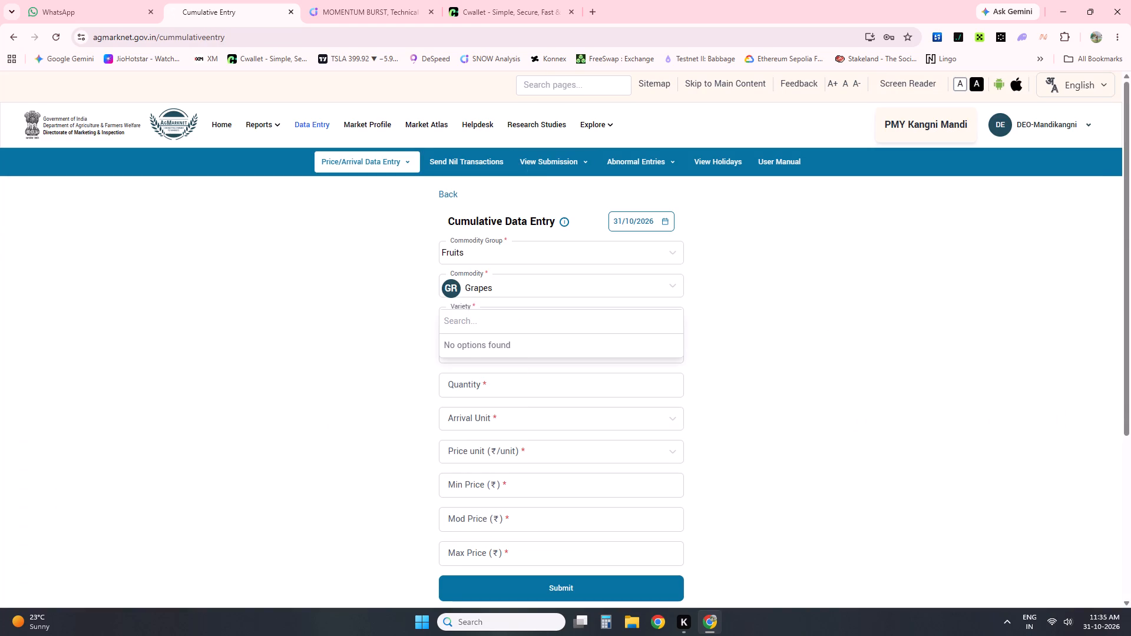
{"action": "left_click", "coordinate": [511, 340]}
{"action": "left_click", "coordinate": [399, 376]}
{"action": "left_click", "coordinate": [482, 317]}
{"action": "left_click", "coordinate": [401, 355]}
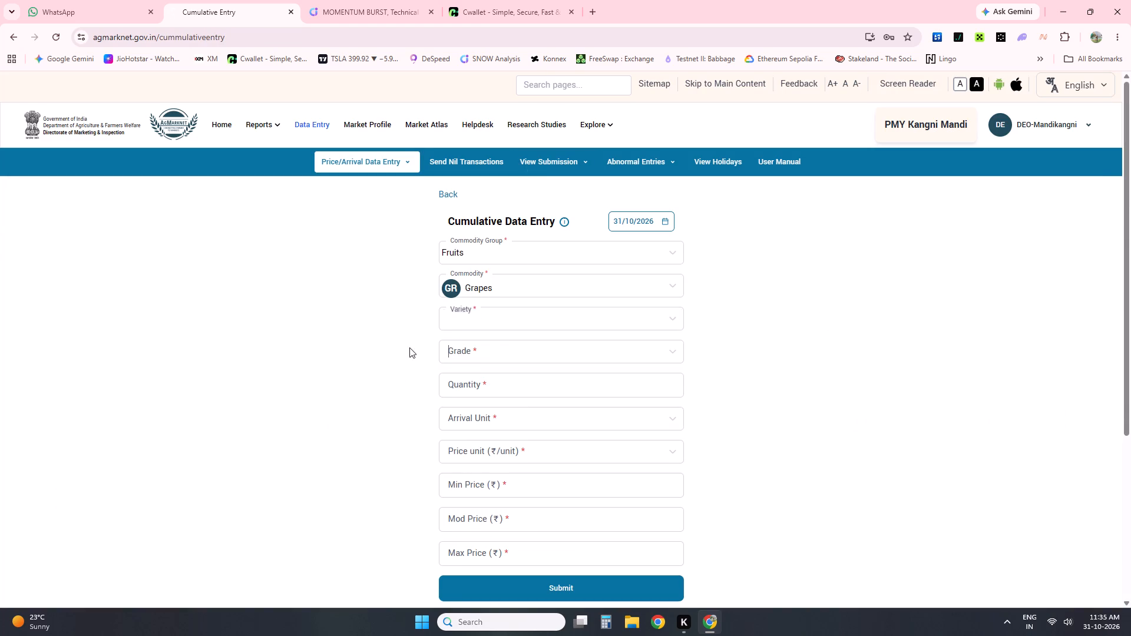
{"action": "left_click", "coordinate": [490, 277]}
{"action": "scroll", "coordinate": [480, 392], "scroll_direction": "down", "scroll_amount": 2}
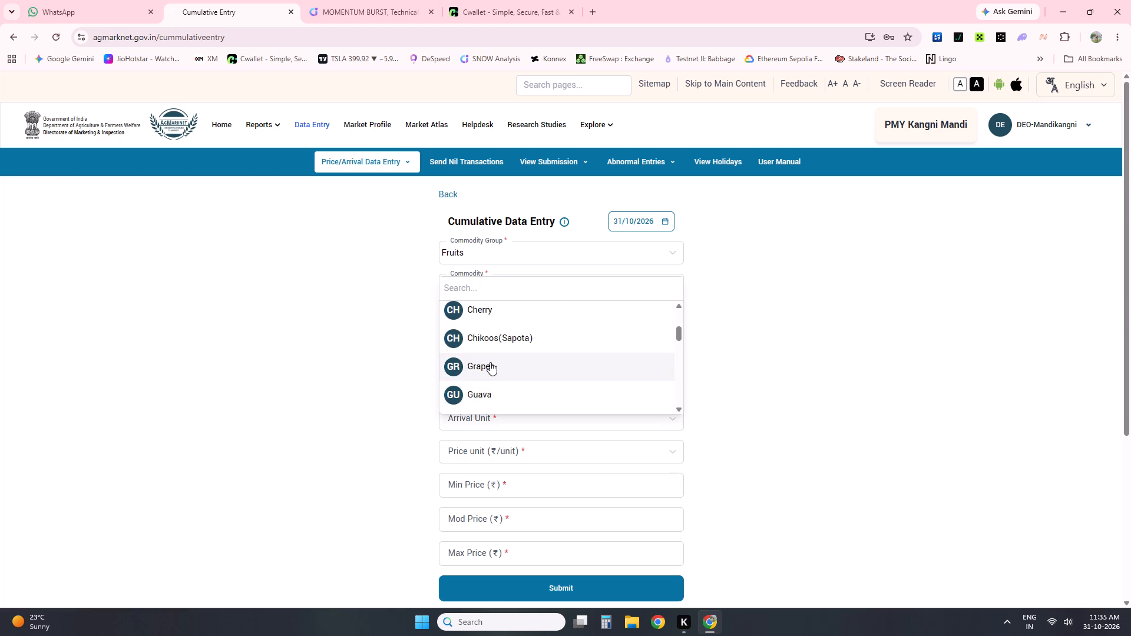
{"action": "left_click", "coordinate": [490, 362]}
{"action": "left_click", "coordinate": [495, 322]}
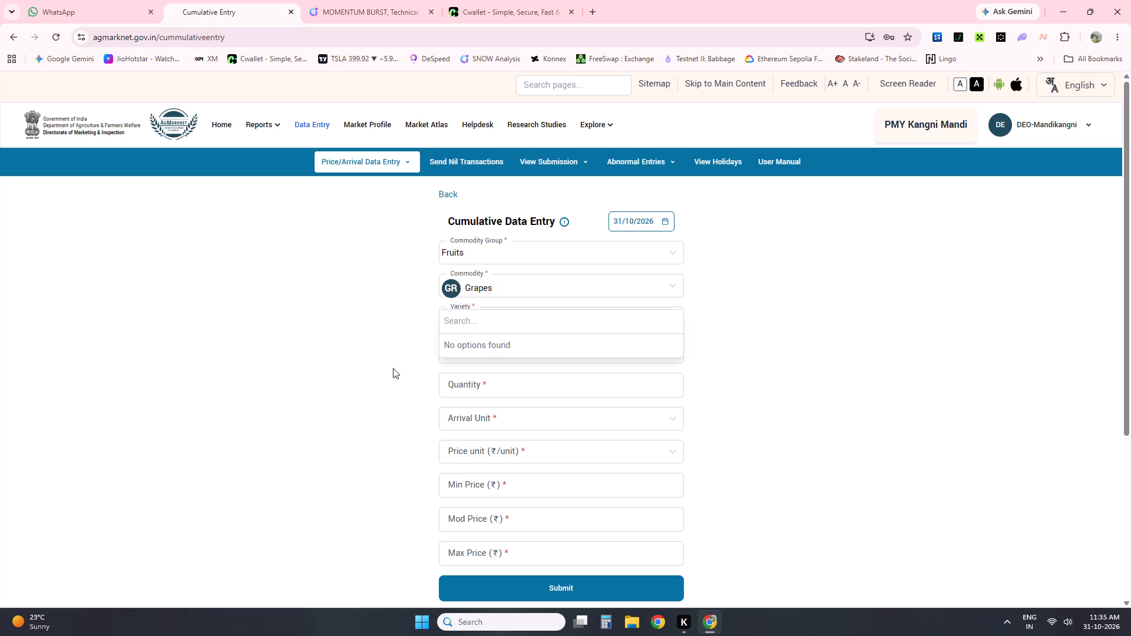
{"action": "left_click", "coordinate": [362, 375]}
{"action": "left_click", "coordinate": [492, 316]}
Set the commodity to Guava, with variety Guava and Grade A.
{"action": "left_click", "coordinate": [492, 277]}
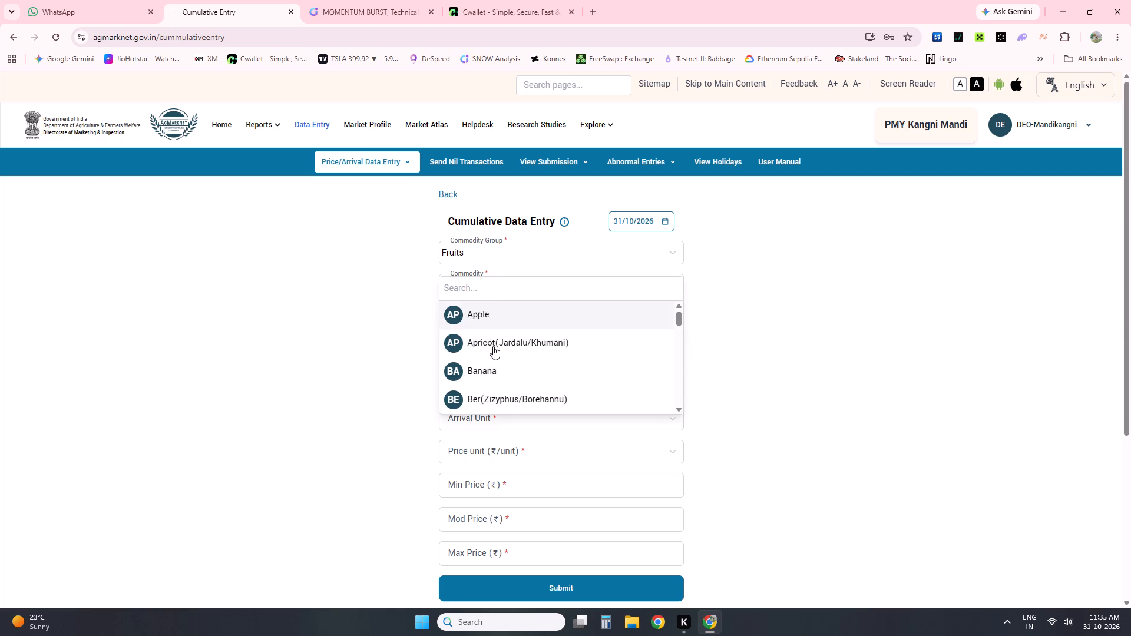
{"action": "scroll", "coordinate": [493, 349], "scroll_direction": "down", "scroll_amount": 2}
{"action": "left_click", "coordinate": [485, 386]}
{"action": "left_click", "coordinate": [497, 317]}
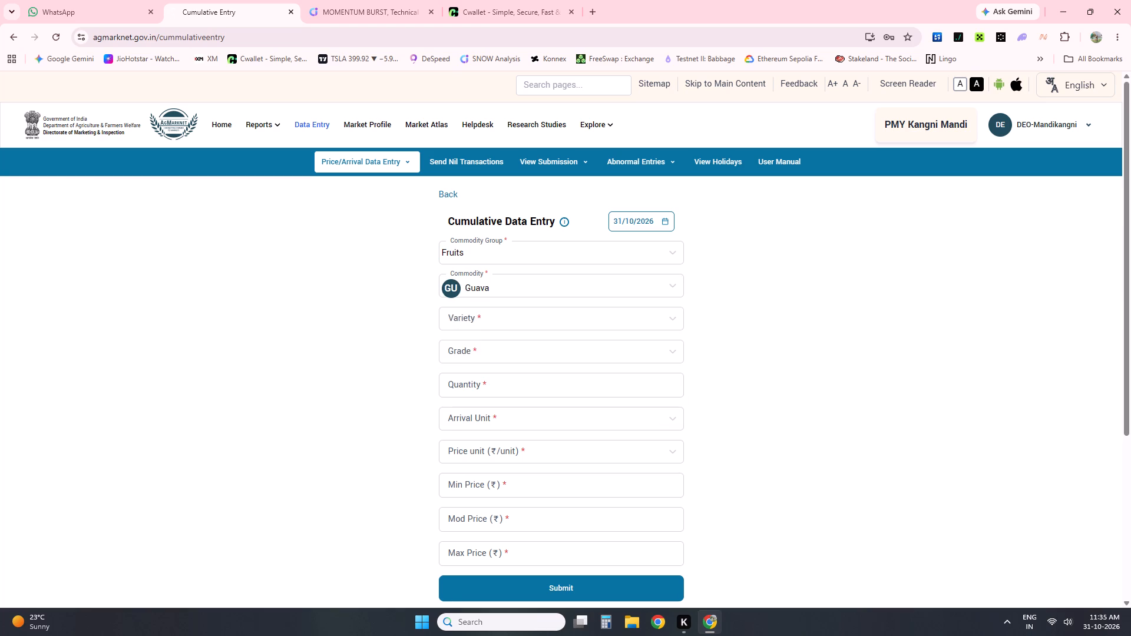
{"action": "left_click", "coordinate": [491, 346]}
{"action": "left_click", "coordinate": [488, 354]}
{"action": "left_click", "coordinate": [488, 375]}
Enter quantity 0.8, min price 3500, mod price 6000 and max price 8000, and submit the Guava entry.
{"action": "left_click", "coordinate": [488, 389]}
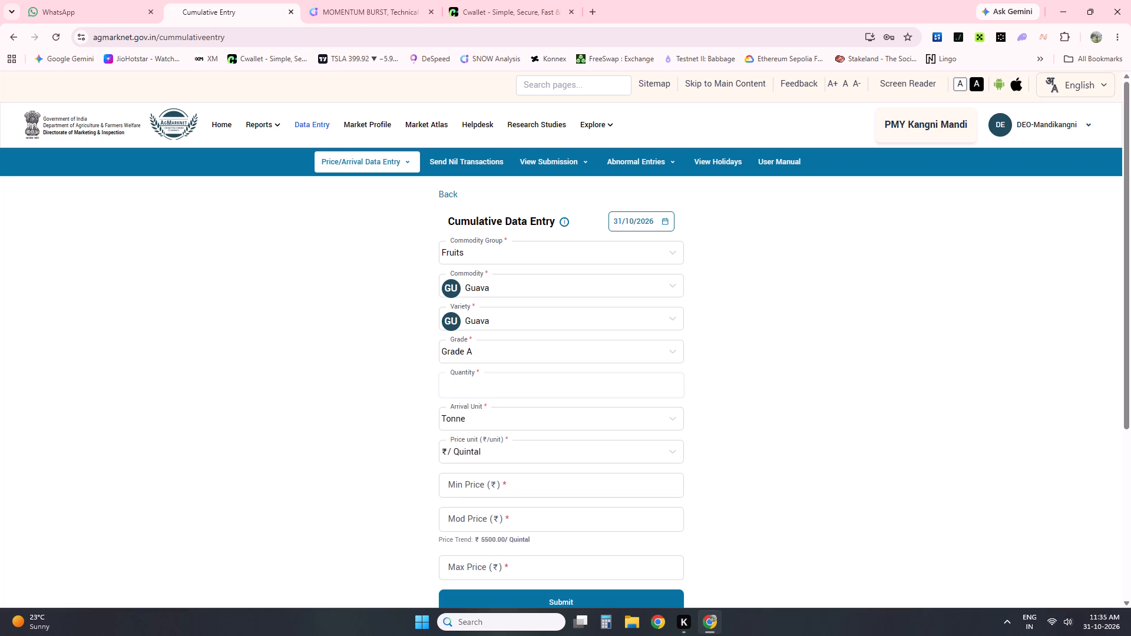
{"action": "type", "text": "0.8"}
{"action": "key", "text": "Tab"}
{"action": "key", "text": "Tab"}
{"action": "key", "text": "Tab"}
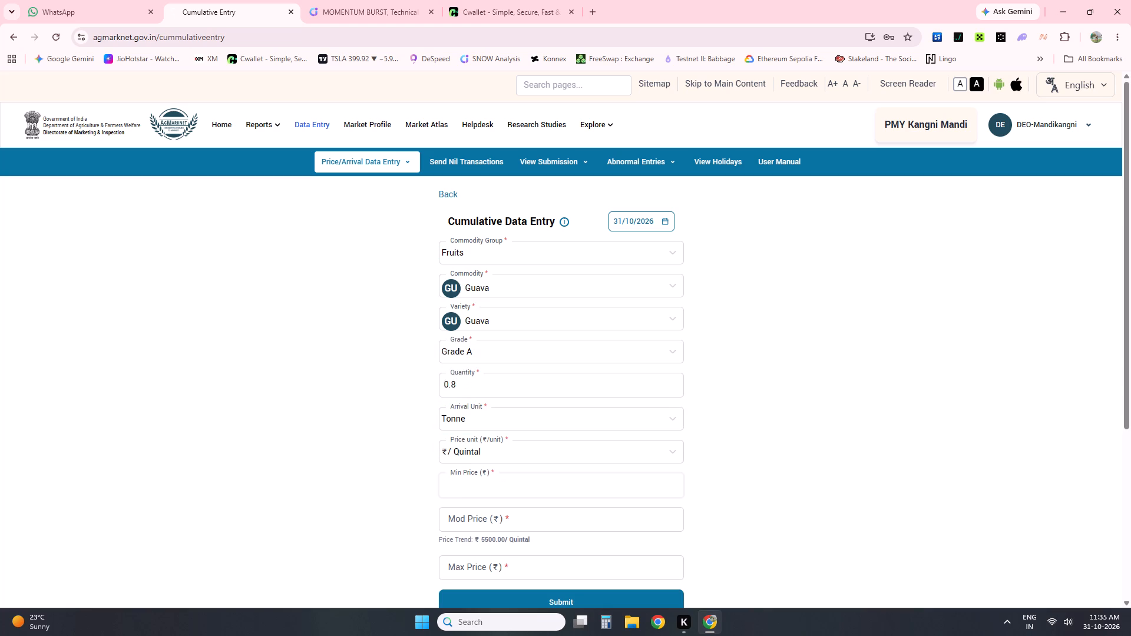
{"action": "type", "text": "3500"}
{"action": "key", "text": "Tab"}
{"action": "type", "text": "6000"}
{"action": "key", "text": "Tab"}
{"action": "type", "text": "8000"}
{"action": "key", "text": "Tab"}
{"action": "key", "text": "Return"}
{"action": "key", "text": "Tab"}
{"action": "key", "text": "Return"}
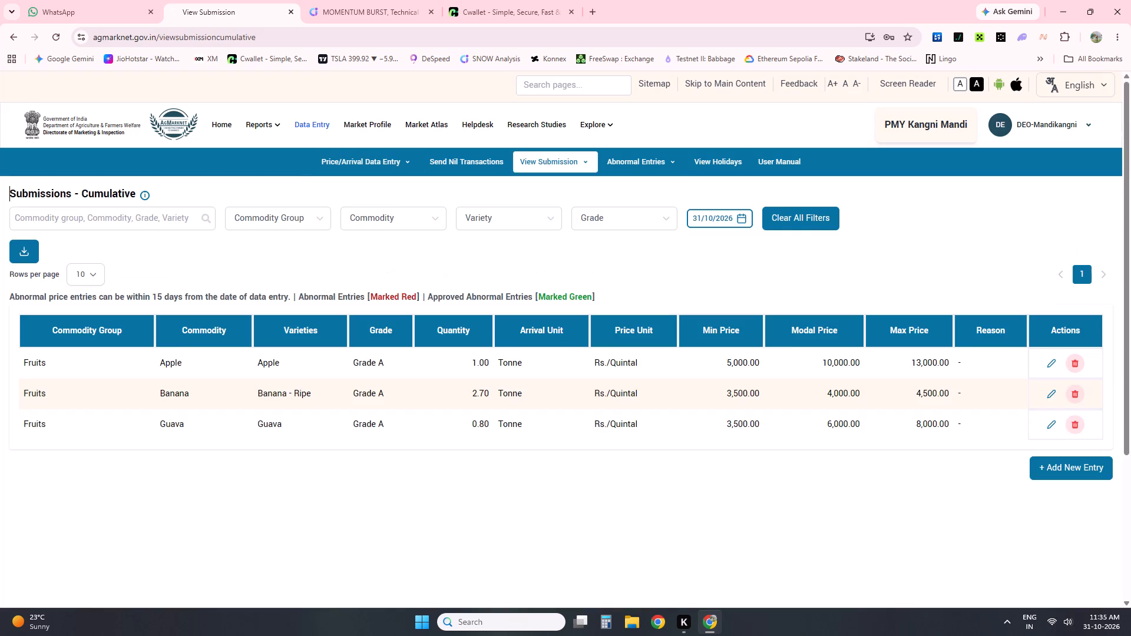
Add a new Fruits entry with commodity Orange, variety Orange and Grade A.
{"action": "scroll", "coordinate": [495, 392], "scroll_direction": "down", "scroll_amount": 5}
{"action": "left_click", "coordinate": [1061, 266]}
{"action": "left_click", "coordinate": [492, 292]}
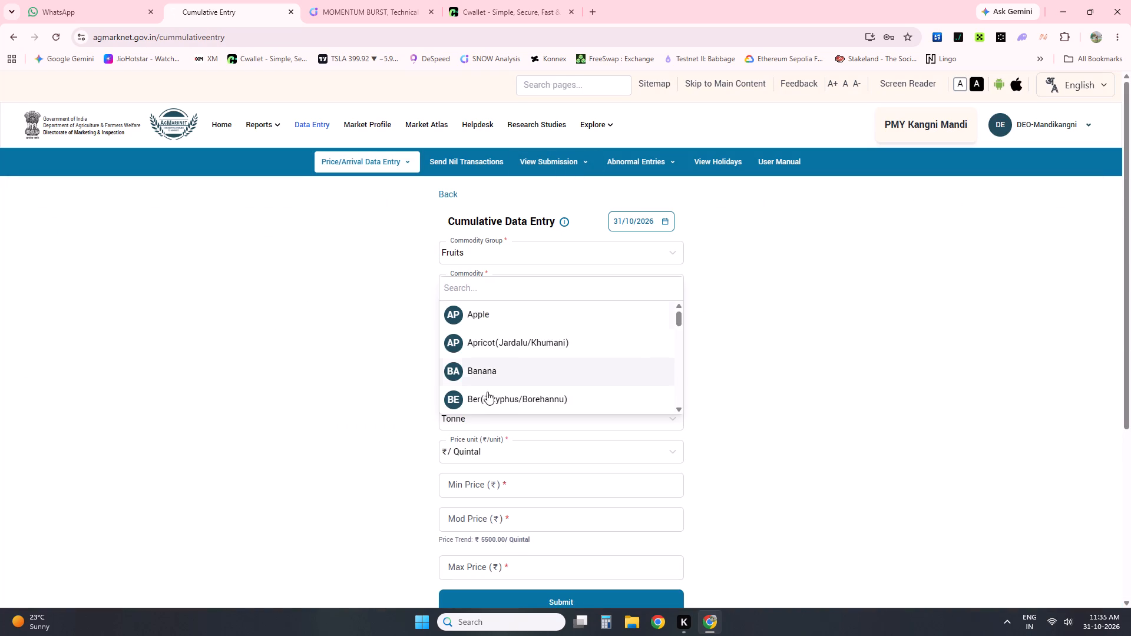
{"action": "scroll", "coordinate": [488, 393], "scroll_direction": "down", "scroll_amount": 4}
{"action": "scroll", "coordinate": [490, 396], "scroll_direction": "up", "scroll_amount": 1}
{"action": "scroll", "coordinate": [490, 396], "scroll_direction": "down", "scroll_amount": 1}
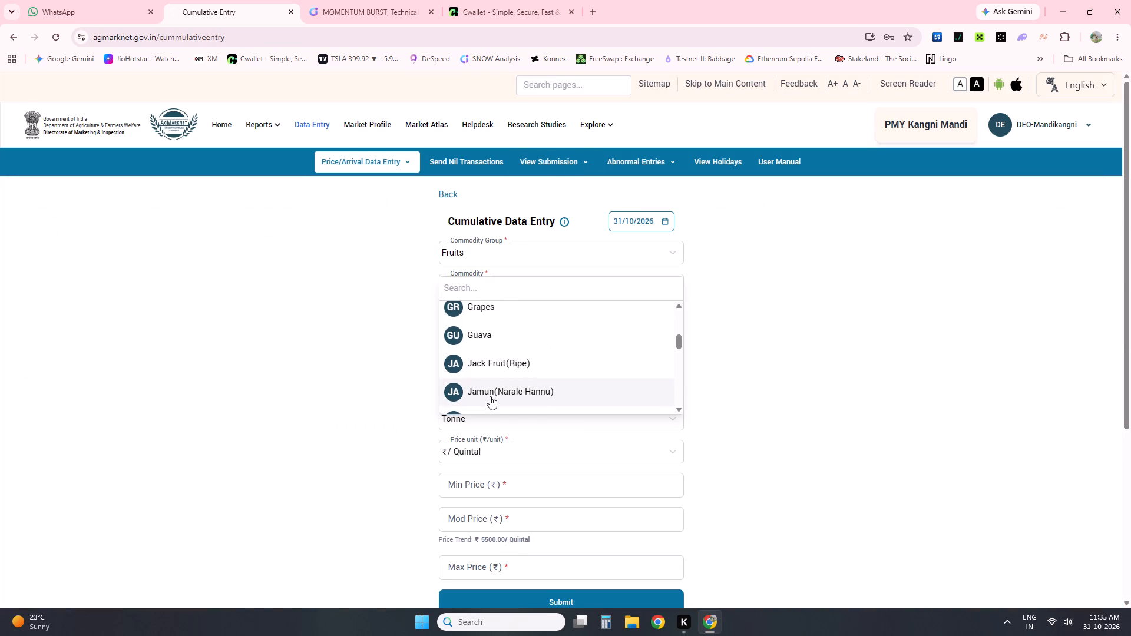
{"action": "scroll", "coordinate": [490, 396], "scroll_direction": "down", "scroll_amount": 2}
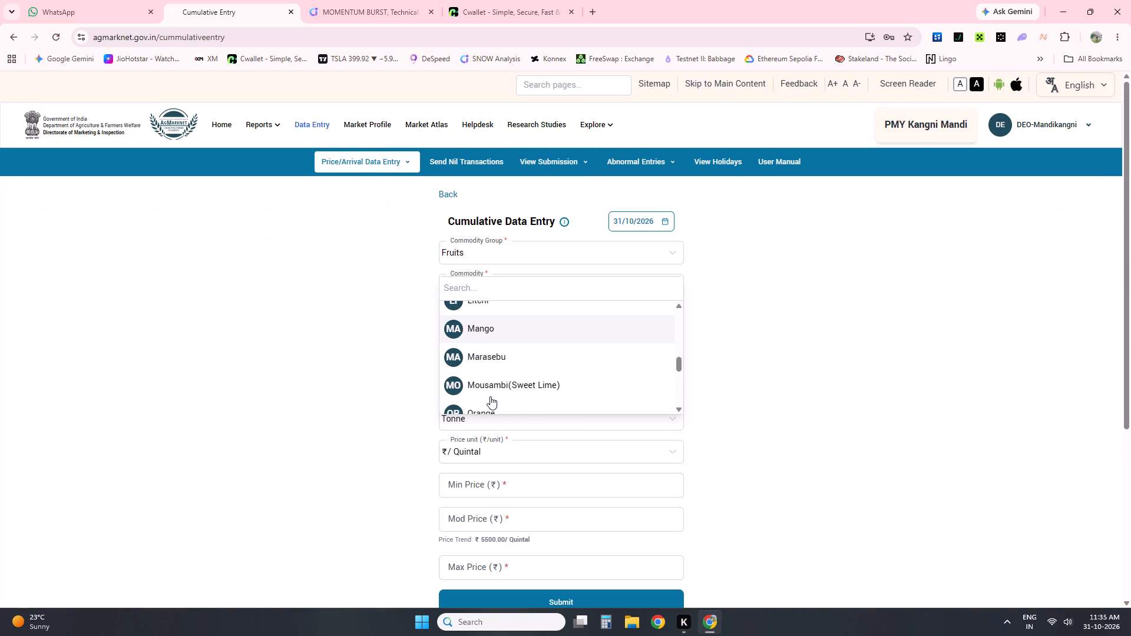
{"action": "scroll", "coordinate": [491, 393], "scroll_direction": "down", "scroll_amount": 1}
{"action": "left_click", "coordinate": [503, 363]}
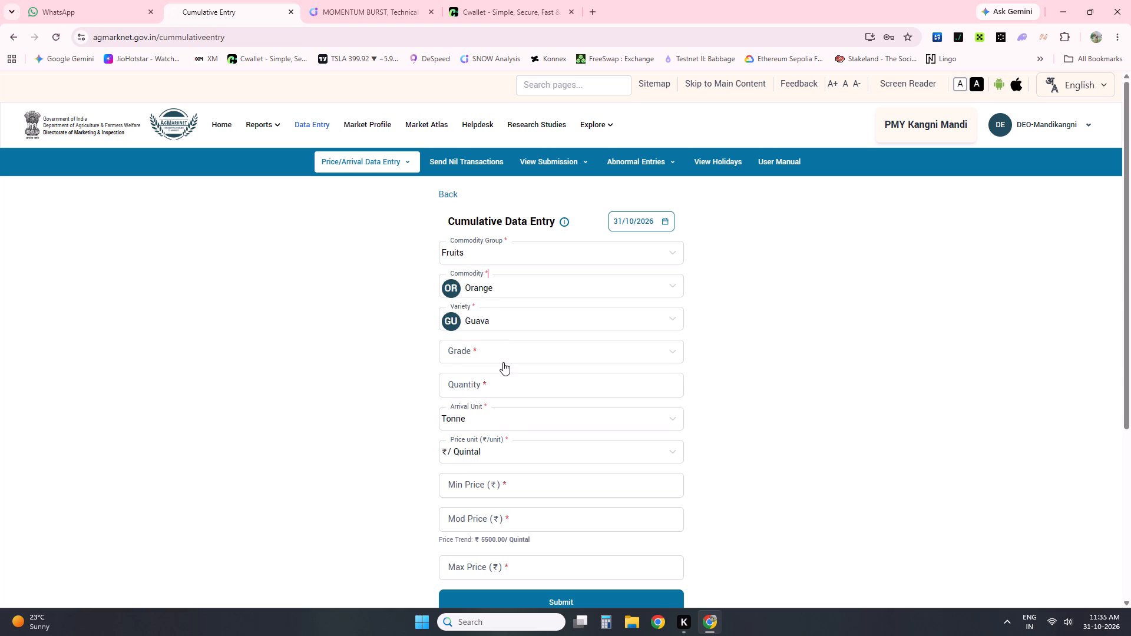
{"action": "left_click", "coordinate": [518, 309]}
{"action": "double_click", "coordinate": [512, 349]}
{"action": "left_click", "coordinate": [509, 376]}
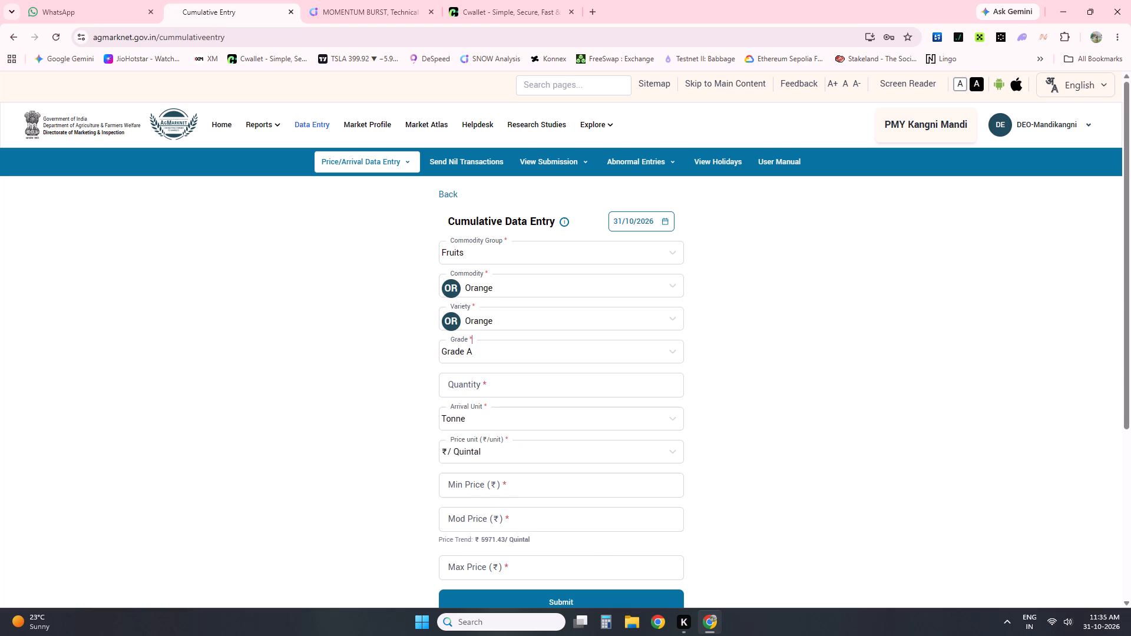
Enter quantity 0.2, min price 4000, mod price 6000 and max price 7500, and submit the Orange entry.
{"action": "left_click", "coordinate": [509, 389]}
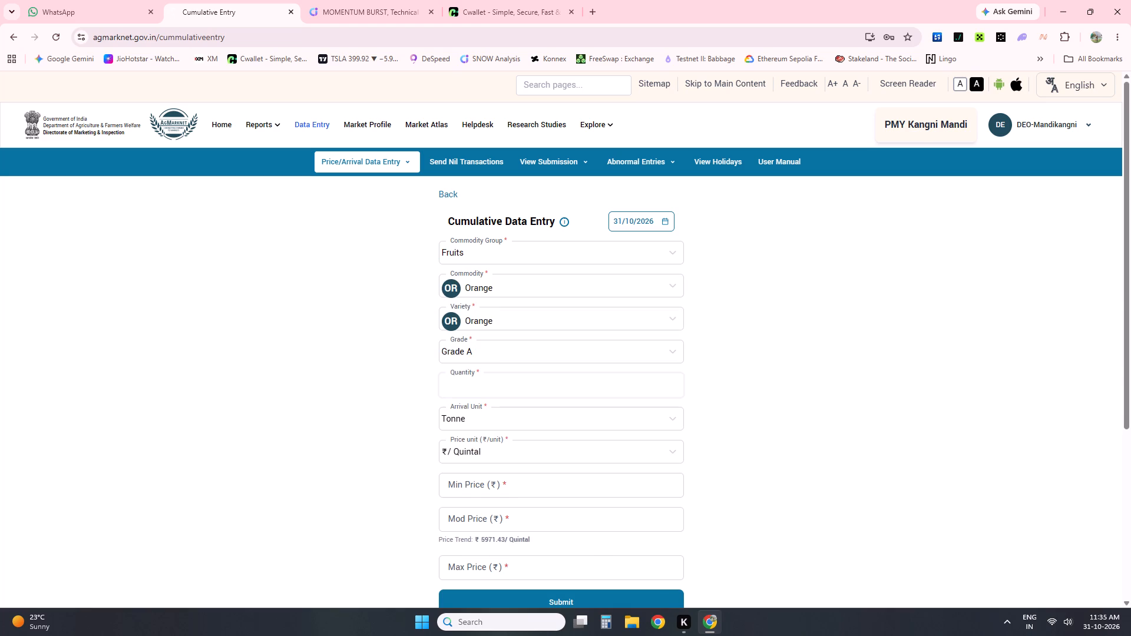
{"action": "type", "text": "0.2"}
{"action": "key", "text": "Tab"}
{"action": "key", "text": "Tab"}
{"action": "key", "text": "Tab"}
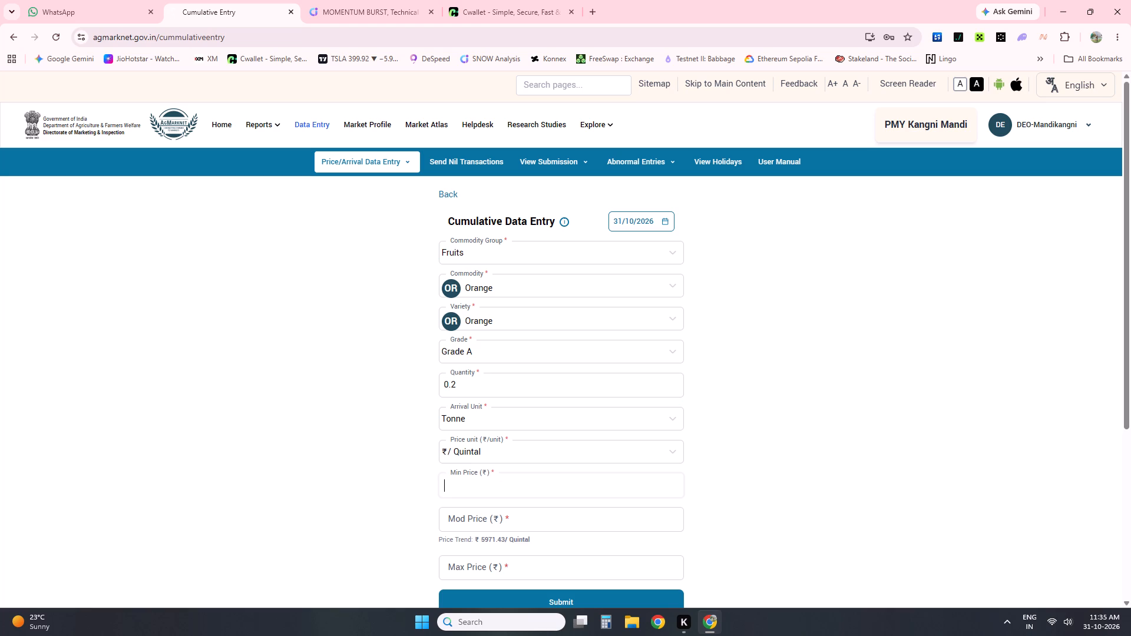
{"action": "type", "text": "4000"}
{"action": "key", "text": "Tab"}
{"action": "type", "text": "6000"}
{"action": "key", "text": "Tab"}
{"action": "type", "text": "7500"}
{"action": "key", "text": "Tab"}
{"action": "key", "text": "Return"}
{"action": "key", "text": "Tab"}
{"action": "key", "text": "Return"}
Add a new Fruits entry with commodity Papaya, variety Other and Grade A.
{"action": "scroll", "coordinate": [538, 412], "scroll_direction": "down", "scroll_amount": 5}
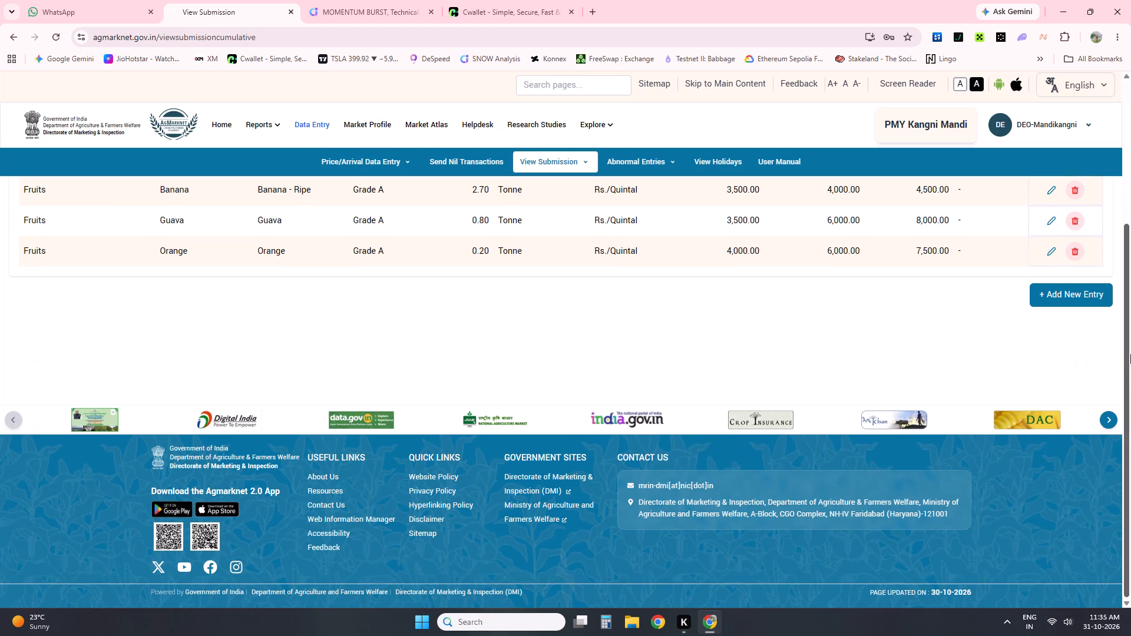
{"action": "left_click", "coordinate": [1090, 308]}
{"action": "left_click", "coordinate": [1080, 304]}
{"action": "left_click", "coordinate": [498, 277]}
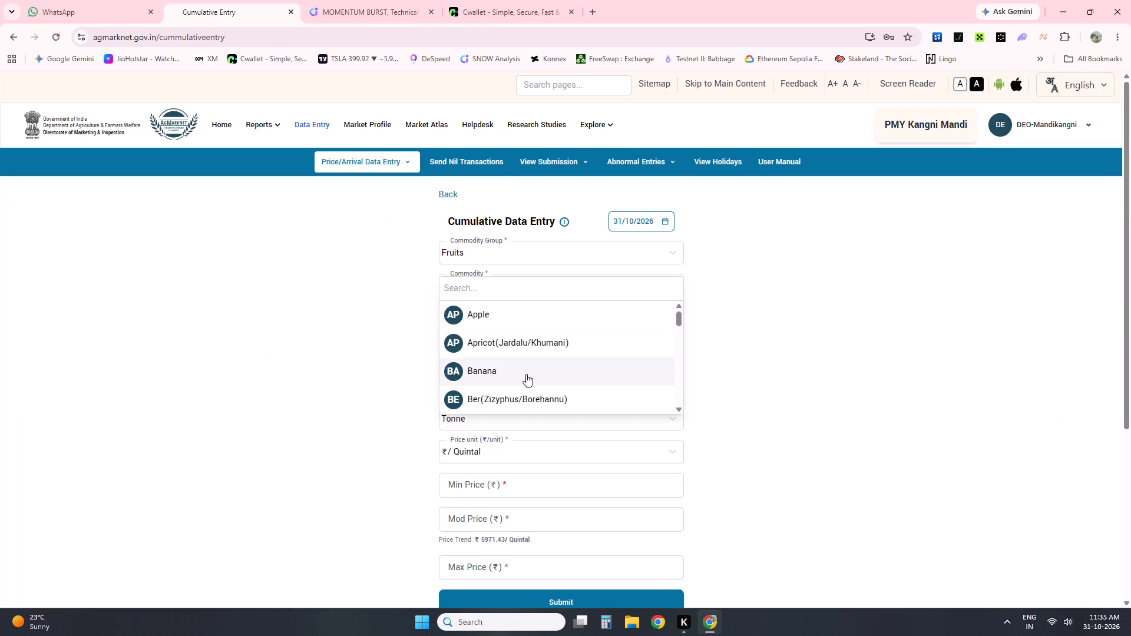
{"action": "scroll", "coordinate": [527, 374], "scroll_direction": "down", "scroll_amount": 4}
{"action": "scroll", "coordinate": [527, 374], "scroll_direction": "up", "scroll_amount": 2}
{"action": "scroll", "coordinate": [527, 374], "scroll_direction": "down", "scroll_amount": 2}
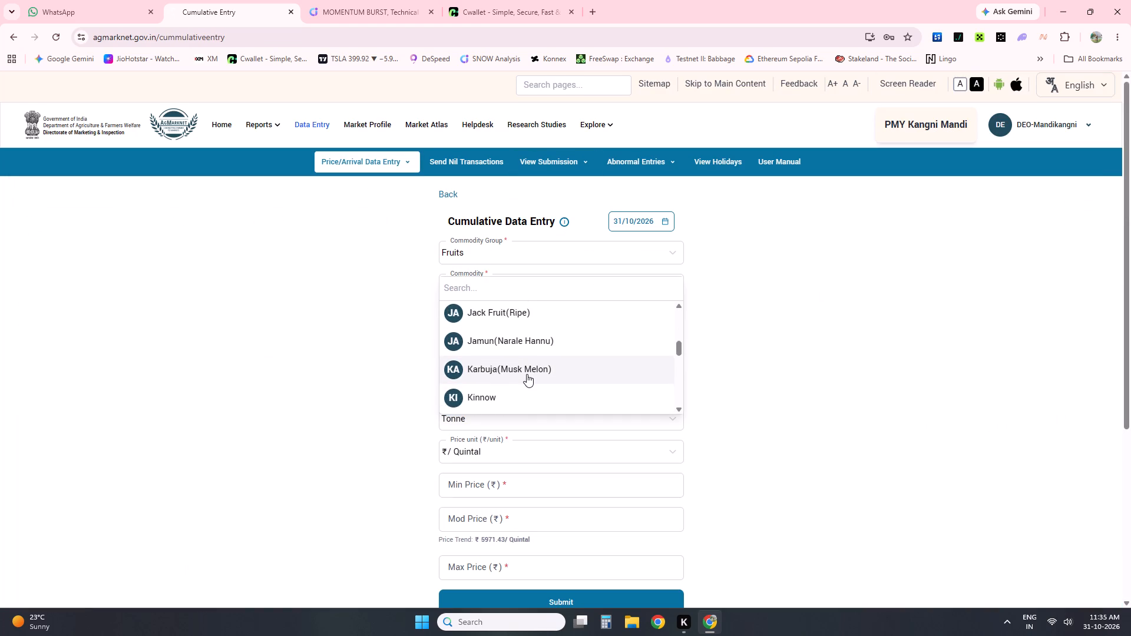
{"action": "scroll", "coordinate": [527, 374], "scroll_direction": "down", "scroll_amount": 4}
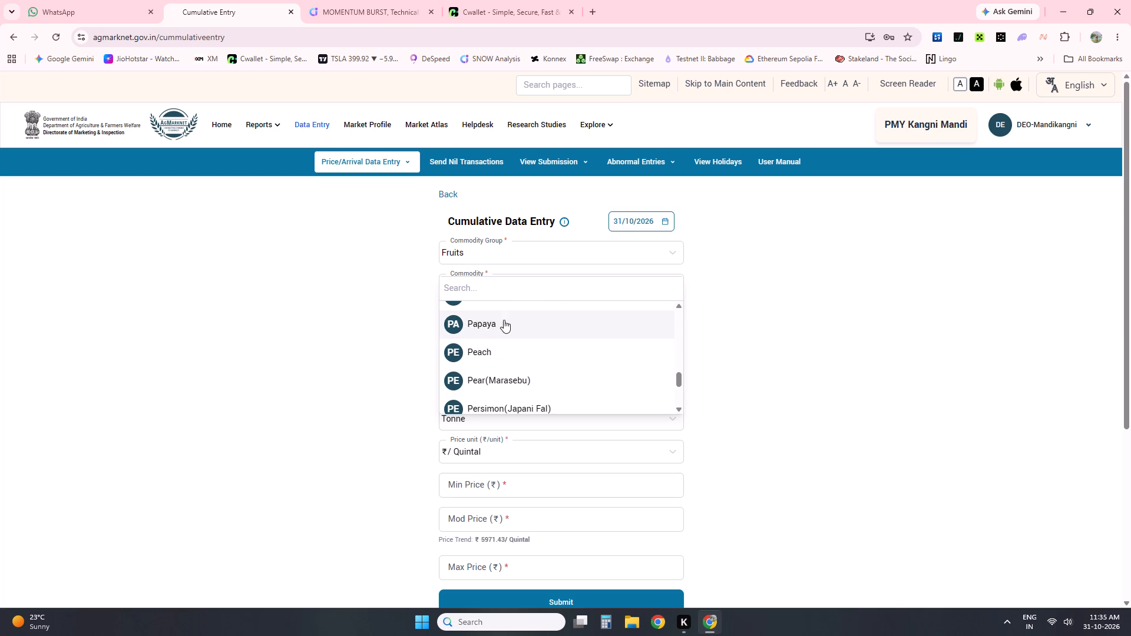
{"action": "scroll", "coordinate": [502, 315], "scroll_direction": "up", "scroll_amount": 1}
{"action": "left_click", "coordinate": [502, 381]}
{"action": "left_click", "coordinate": [494, 319]}
{"action": "left_click", "coordinate": [500, 346]}
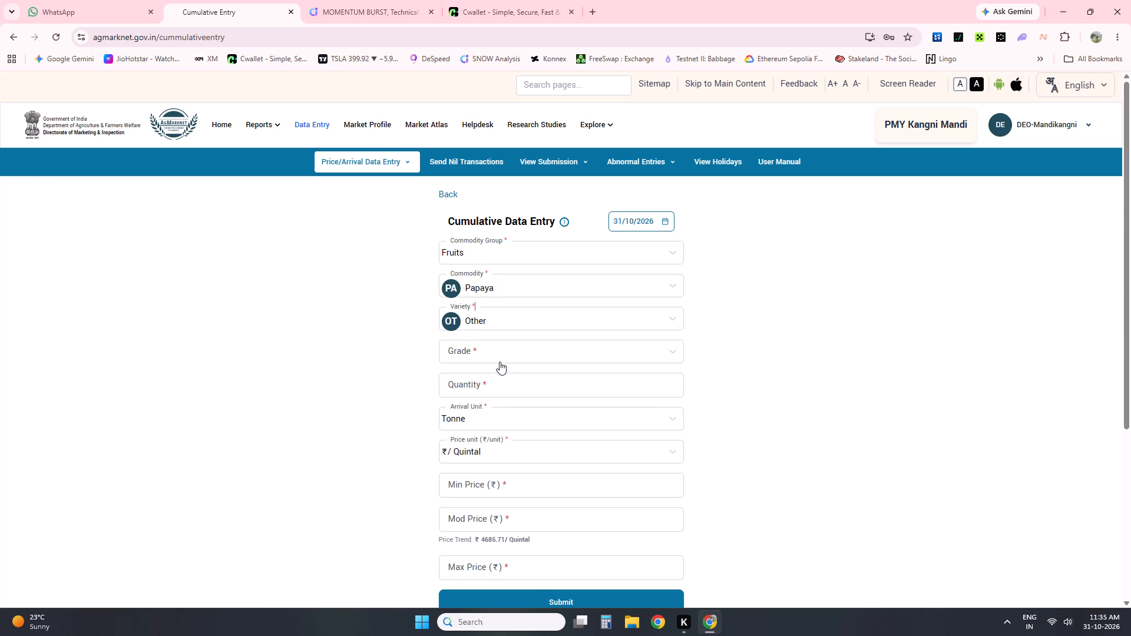
{"action": "left_click", "coordinate": [500, 362]}
{"action": "left_click", "coordinate": [500, 371]}
Enter quantity 0.32, min price 5000, mod price 5200 and max price 5500, and submit the Papaya entry.
{"action": "left_click", "coordinate": [501, 382]}
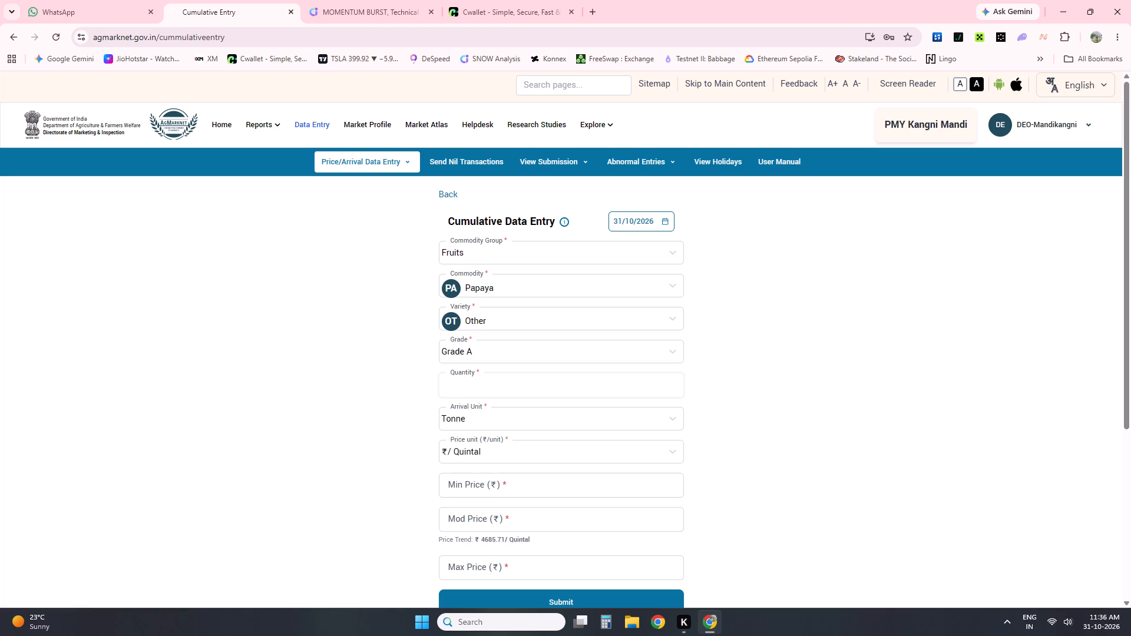
{"action": "type", "text": "0.32"}
{"action": "key", "text": "Tab"}
{"action": "key", "text": "Tab"}
{"action": "key", "text": "Tab"}
{"action": "type", "text": "5000"}
{"action": "key", "text": "Tab"}
{"action": "type", "text": "5200"}
{"action": "key", "text": "Tab"}
{"action": "type", "text": "5500"}
{"action": "key", "text": "Tab"}
{"action": "key", "text": "Return"}
{"action": "key", "text": "Tab"}
{"action": "key", "text": "Return"}
Add a new Fruits entry with commodity Persimon(Japani Fal), variety Persimon(Japani Fal) and Grade A.
{"action": "scroll", "coordinate": [507, 393], "scroll_direction": "down", "scroll_amount": 3}
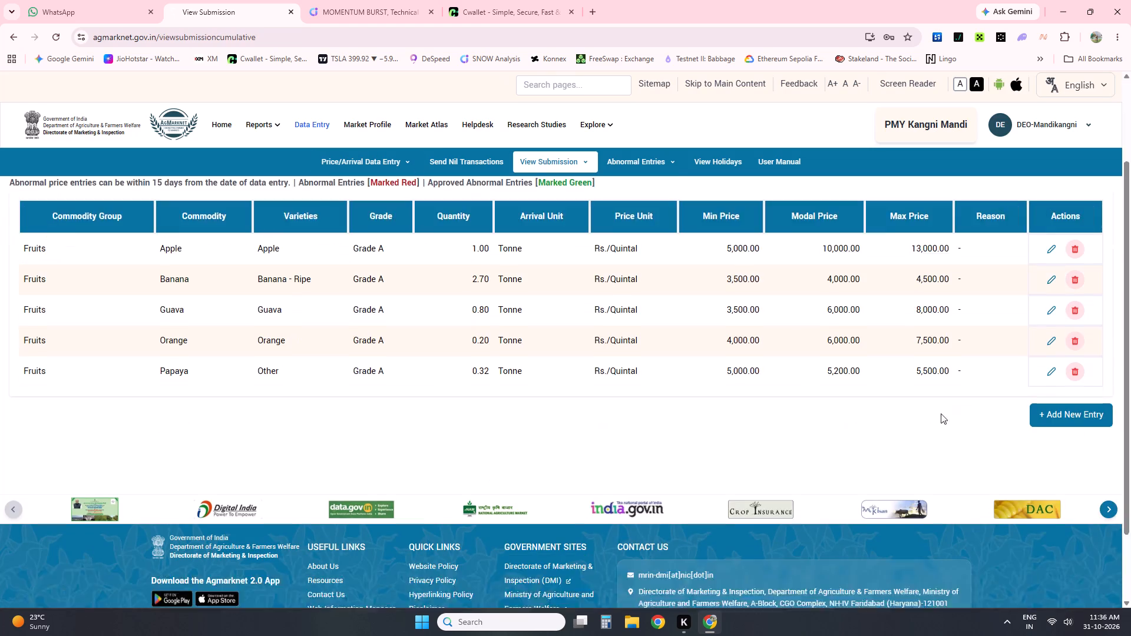
{"action": "left_click", "coordinate": [1066, 351]}
{"action": "left_click", "coordinate": [502, 281]}
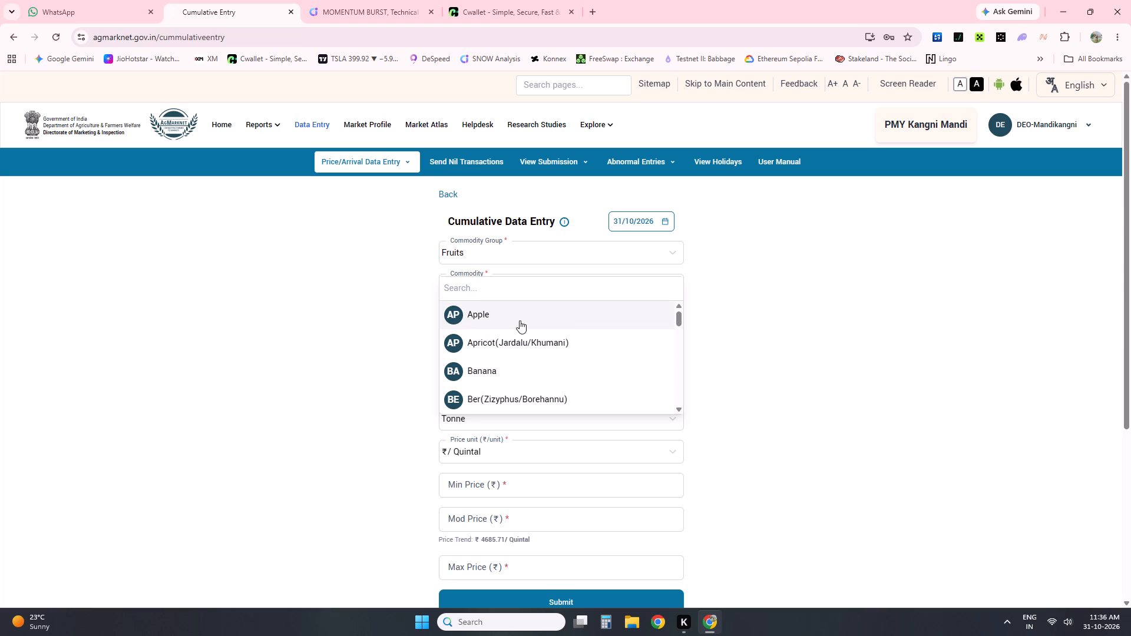
{"action": "scroll", "coordinate": [515, 370], "scroll_direction": "down", "scroll_amount": 2}
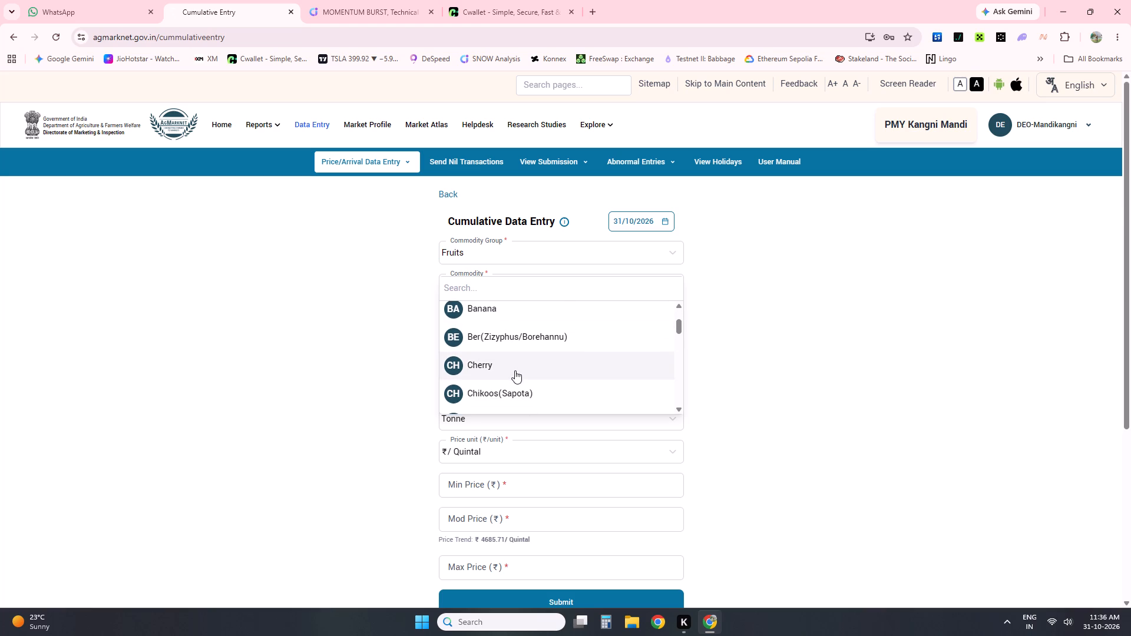
{"action": "scroll", "coordinate": [515, 370], "scroll_direction": "down", "scroll_amount": 1}
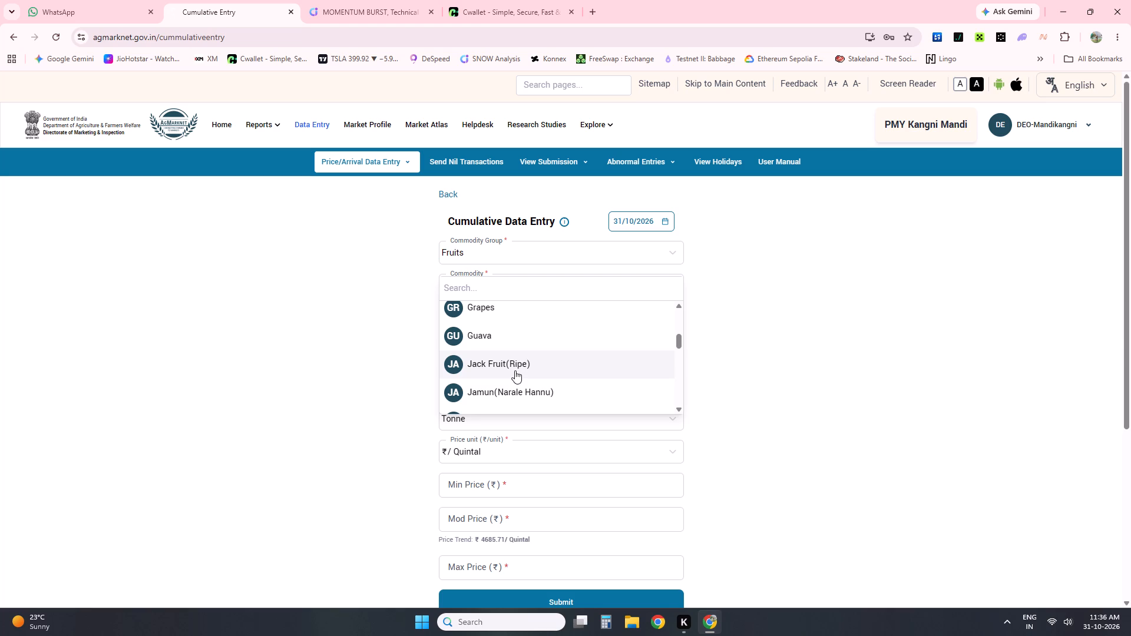
{"action": "scroll", "coordinate": [515, 370], "scroll_direction": "down", "scroll_amount": 2}
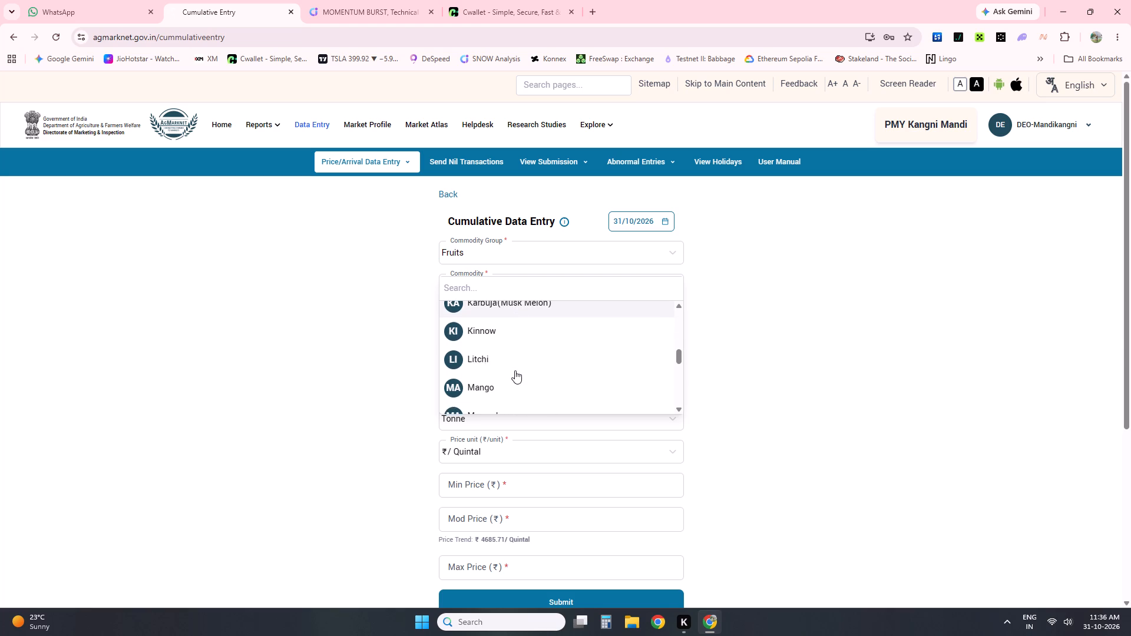
{"action": "scroll", "coordinate": [515, 370], "scroll_direction": "down", "scroll_amount": 2}
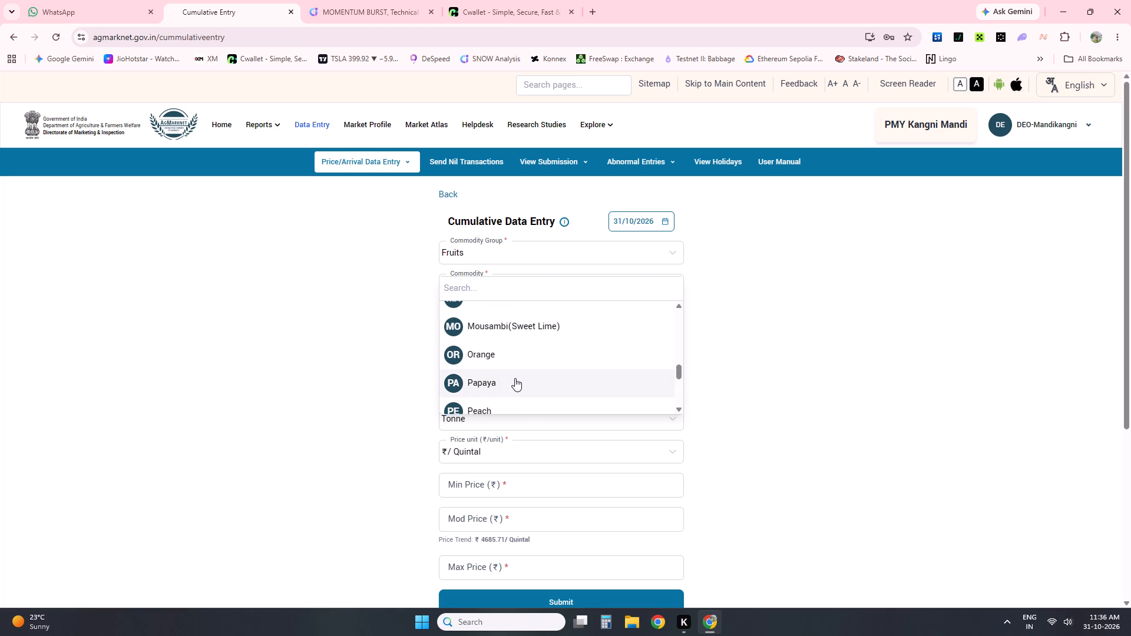
{"action": "scroll", "coordinate": [514, 378], "scroll_direction": "down", "scroll_amount": 2}
{"action": "left_click", "coordinate": [516, 352]}
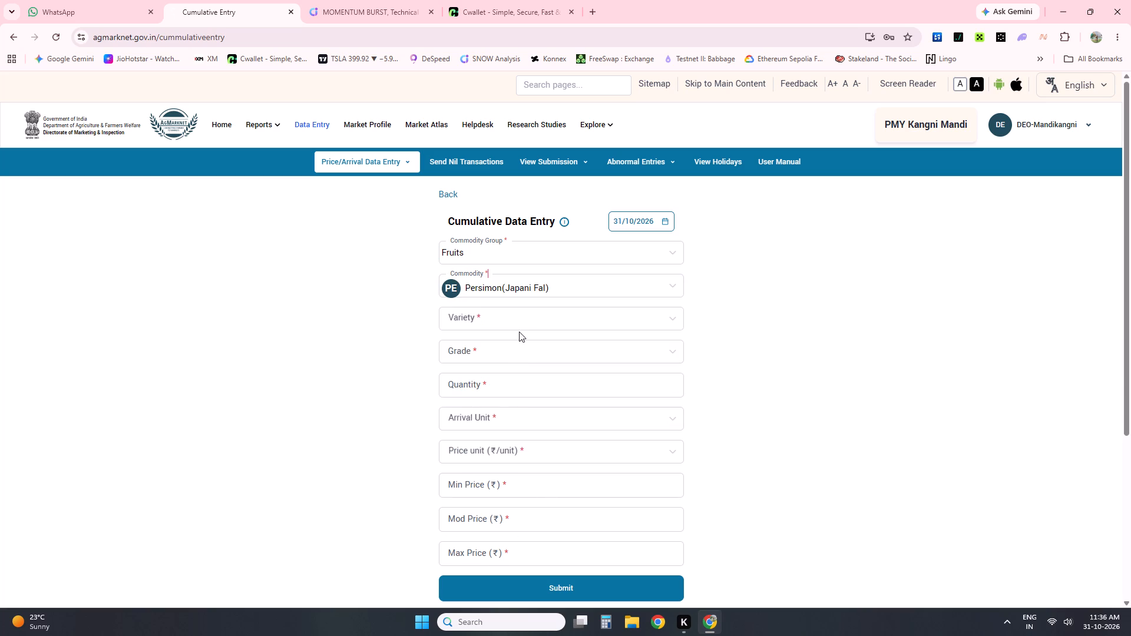
{"action": "left_click", "coordinate": [522, 314]}
{"action": "left_click", "coordinate": [517, 344]}
{"action": "left_click", "coordinate": [515, 355]}
{"action": "left_click", "coordinate": [515, 368]}
Enter quantity 0.7, min price 7000, mod price 10000 and max price 14500, and submit the Persimon entry.
{"action": "left_click", "coordinate": [513, 381]}
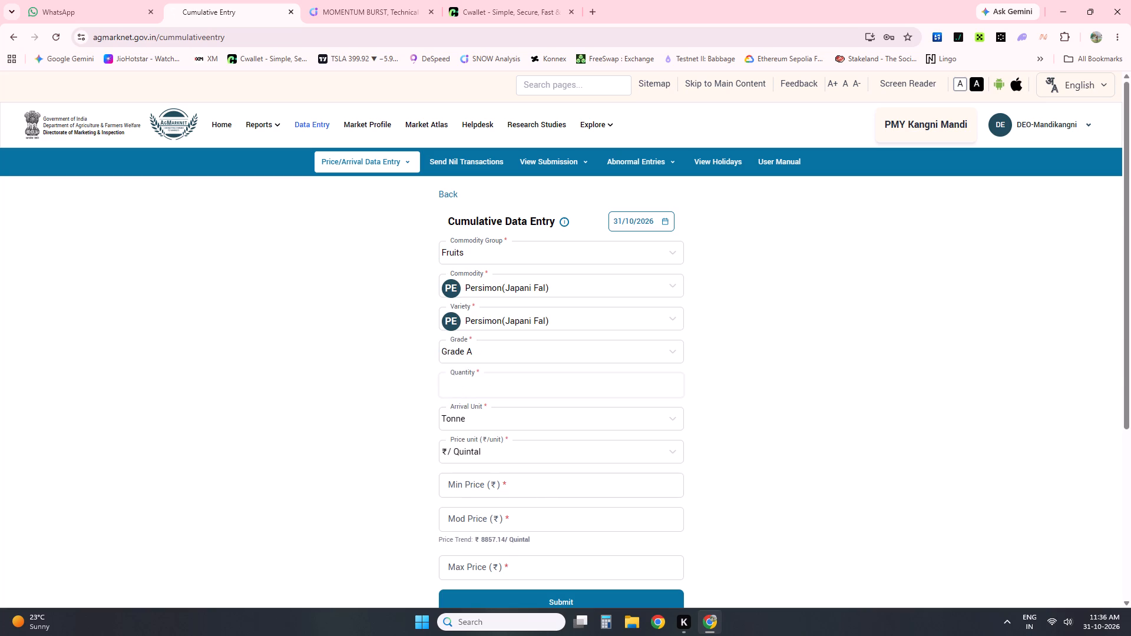
{"action": "type", "text": "0.7"}
{"action": "key", "text": "Tab"}
{"action": "key", "text": "Tab"}
{"action": "key", "text": "Tab"}
{"action": "key", "text": "Insert"}
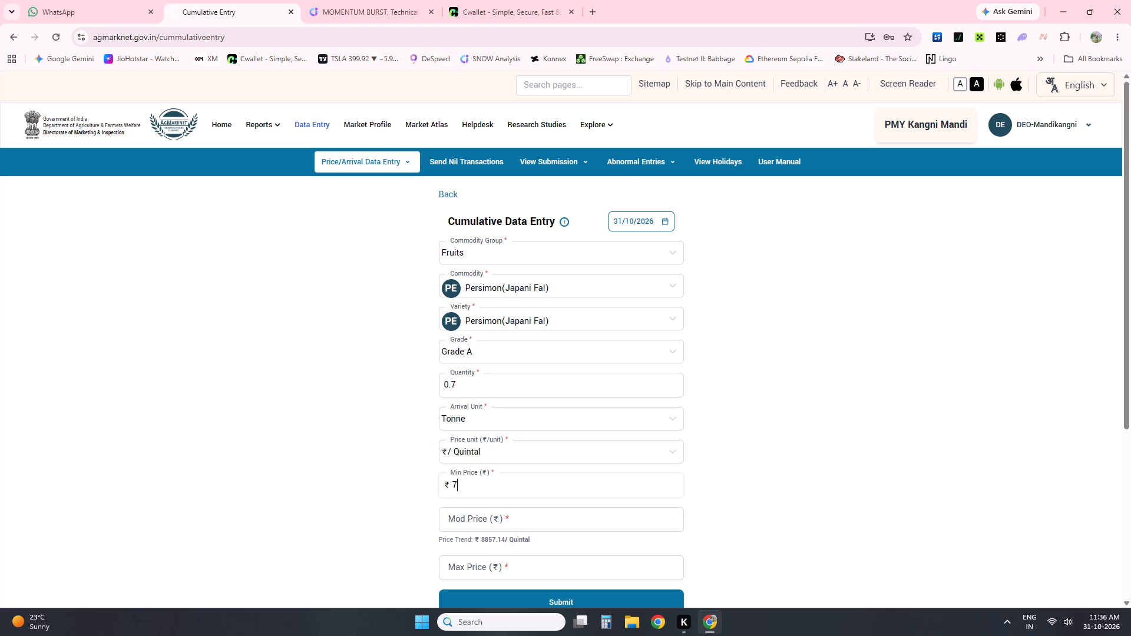
{"action": "key", "text": "Insert"}
{"action": "key", "text": "Insert"}
{"action": "key", "text": "Insert"}
{"action": "key", "text": "Insert"}
{"action": "type", "text": "000"}
{"action": "key", "text": "Tab"}
{"action": "type", "text": "10000"}
{"action": "key", "text": "Tab"}
{"action": "type", "text": "14500"}
{"action": "key", "text": "Tab"}
{"action": "key", "text": "Return"}
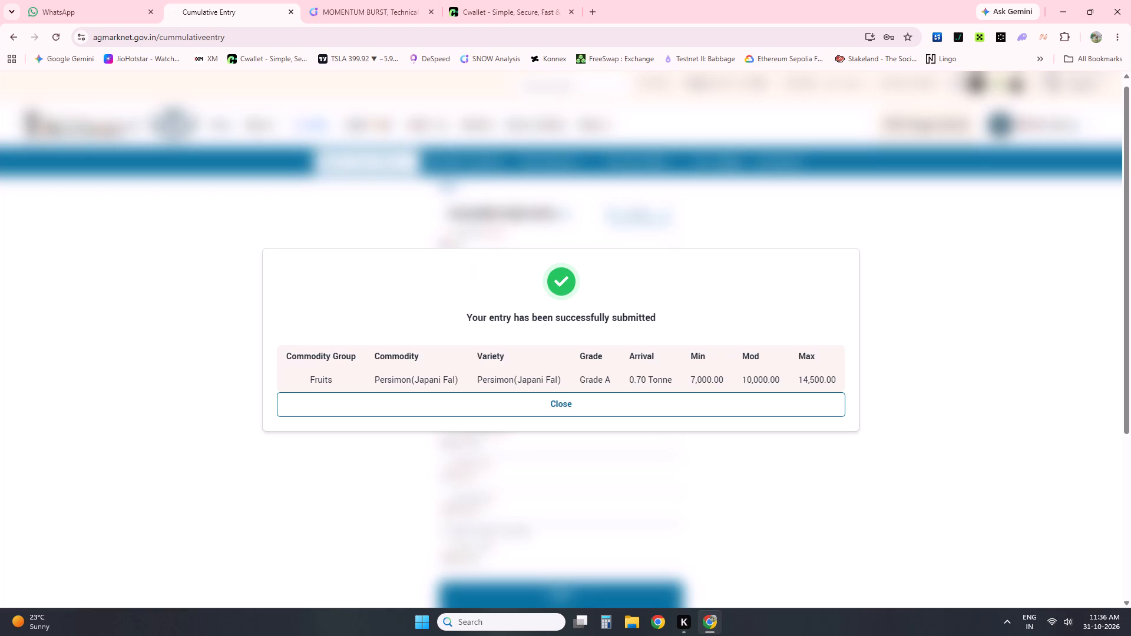
{"action": "key", "text": "Tab"}
{"action": "key", "text": "Return"}
Add a new Fruits entry with commodity Pomegranate, variety Pomogranate and Grade A.
{"action": "scroll", "coordinate": [511, 382], "scroll_direction": "down", "scroll_amount": 1}
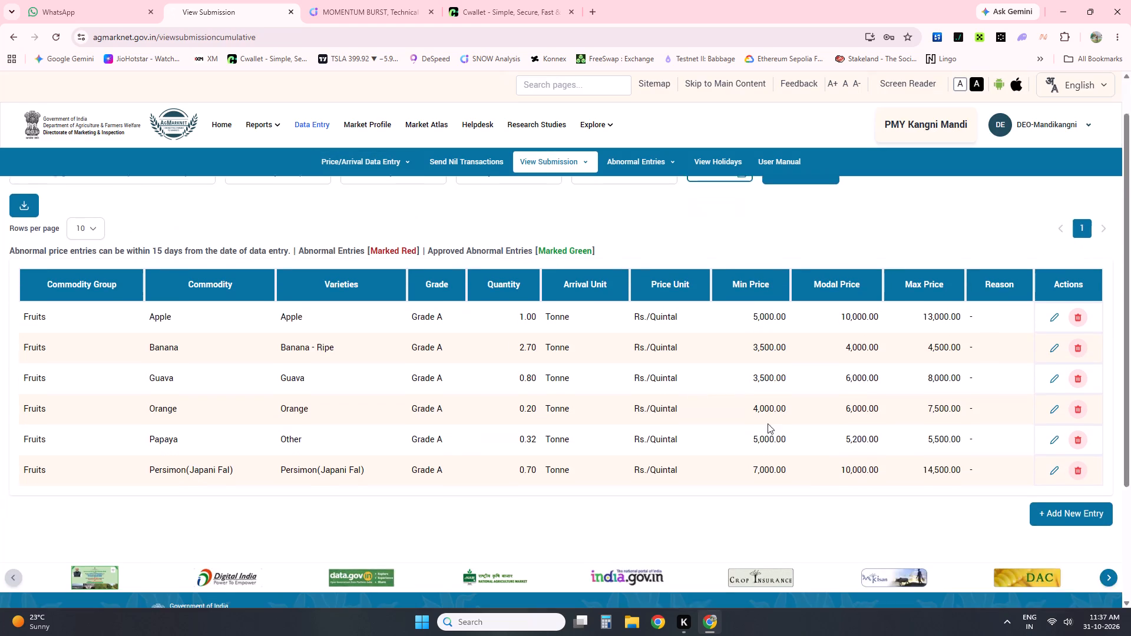
{"action": "scroll", "coordinate": [768, 423], "scroll_direction": "down", "scroll_amount": 1}
{"action": "left_click", "coordinate": [1068, 439]}
{"action": "left_click", "coordinate": [497, 284]}
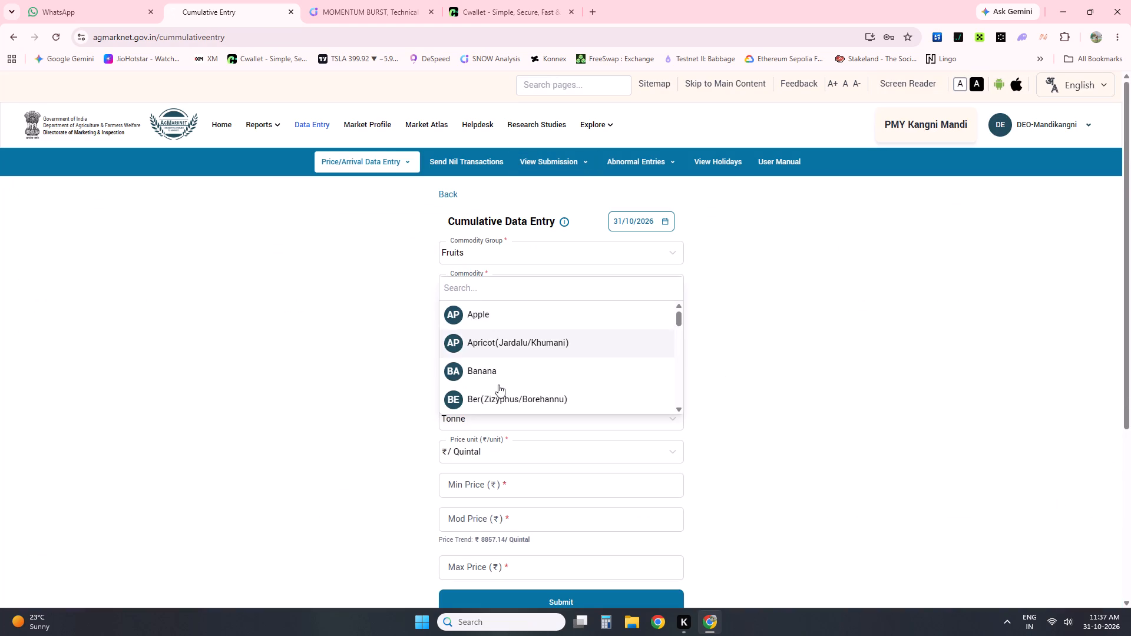
{"action": "scroll", "coordinate": [498, 385], "scroll_direction": "down", "scroll_amount": 13}
{"action": "left_click", "coordinate": [508, 353]}
{"action": "left_click", "coordinate": [522, 314]}
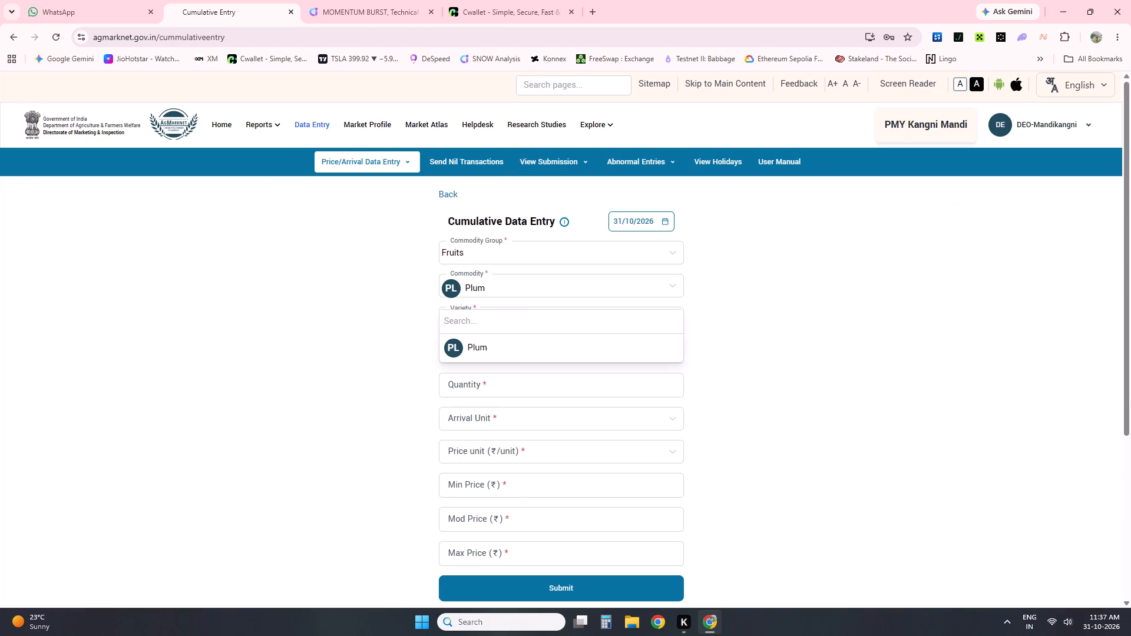
{"action": "left_click", "coordinate": [529, 292]}
{"action": "scroll", "coordinate": [512, 366], "scroll_direction": "down", "scroll_amount": 12}
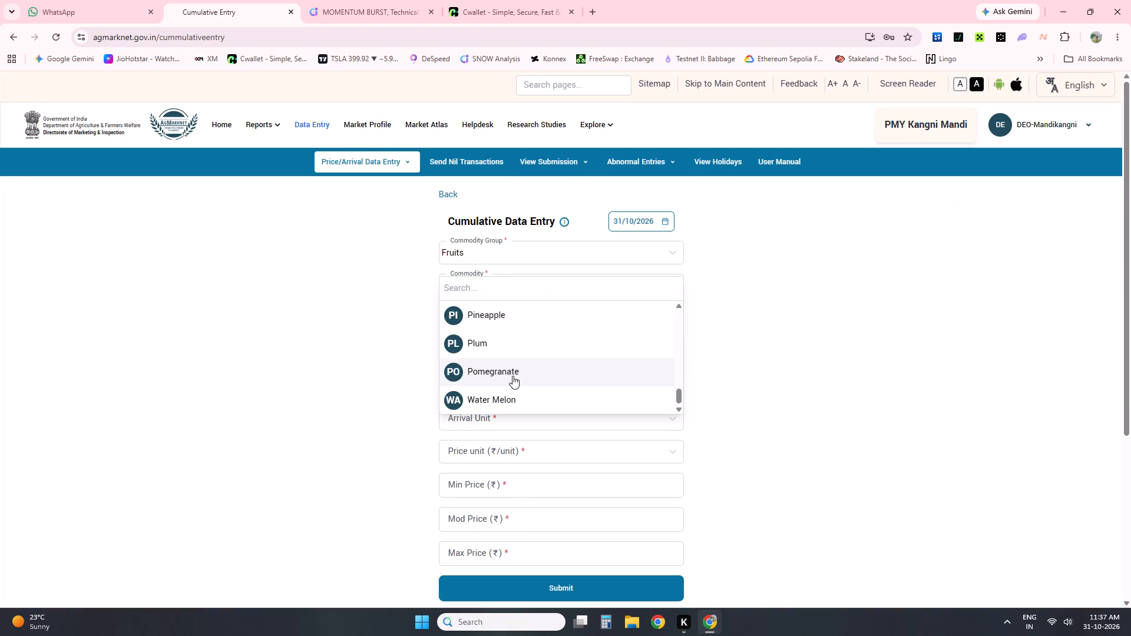
{"action": "left_click", "coordinate": [512, 376]}
{"action": "left_click", "coordinate": [524, 316]}
{"action": "double_click", "coordinate": [518, 354]}
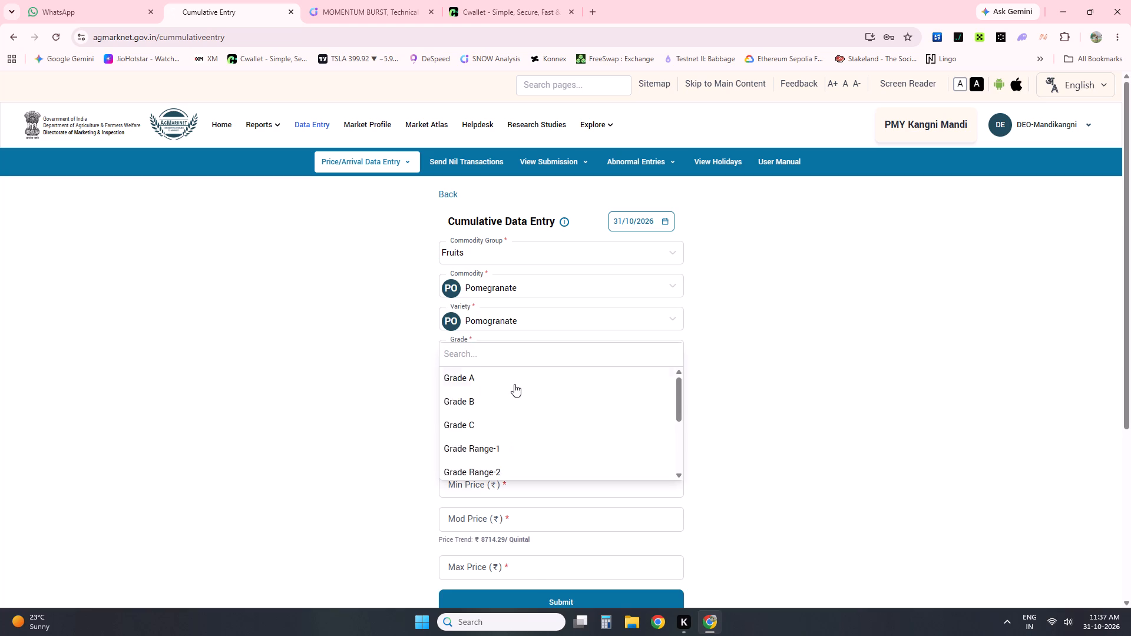
{"action": "left_click", "coordinate": [514, 384]}
Enter quantity 0.4, min price 7000, mod price 8000 and max price 9000, and submit the Pomegranate entry.
{"action": "left_click", "coordinate": [520, 370]}
{"action": "left_click", "coordinate": [521, 382]}
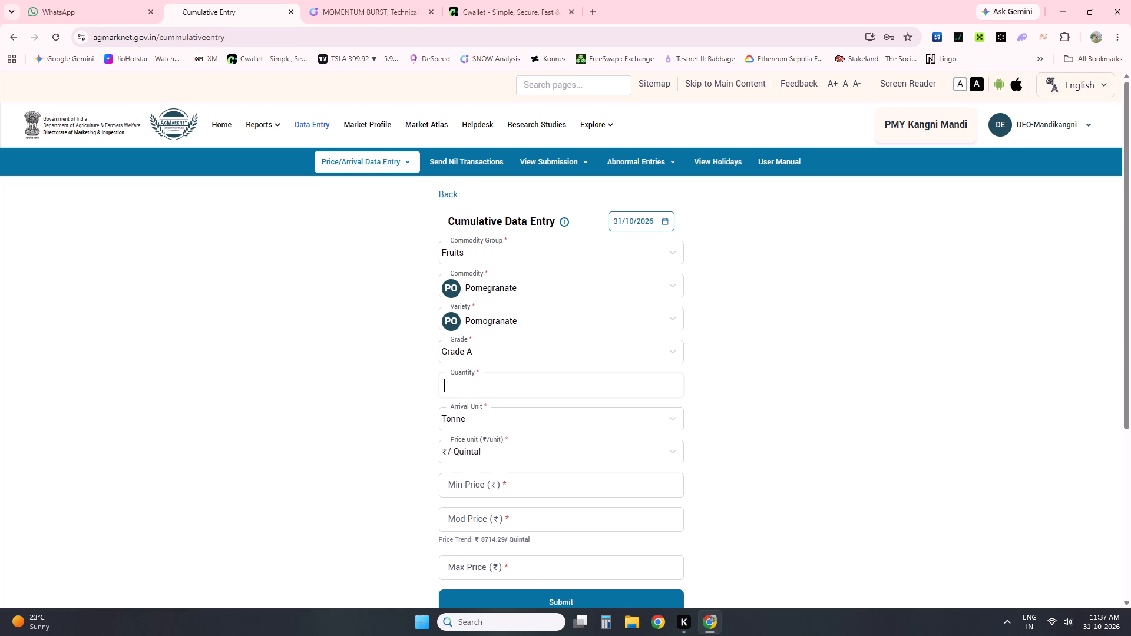
{"action": "type", "text": "0.4"}
{"action": "key", "text": "Tab"}
{"action": "key", "text": "Tab"}
{"action": "key", "text": "Tab"}
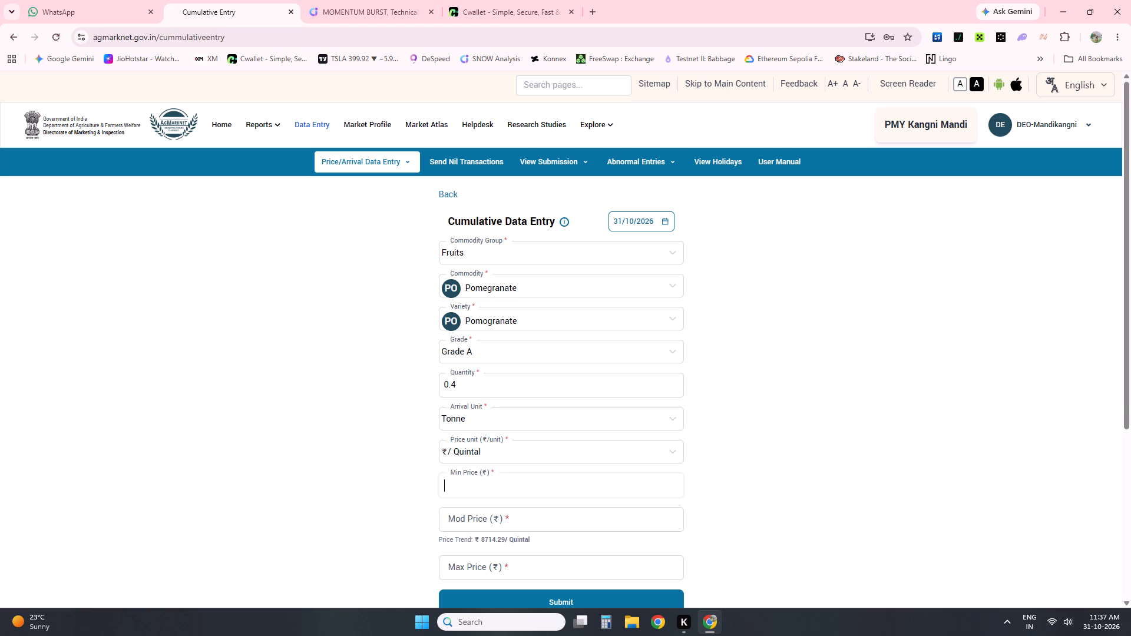
{"action": "type", "text": "000"}
{"action": "key", "text": "Tab"}
{"action": "type", "text": "8000"}
{"action": "key", "text": "Tab"}
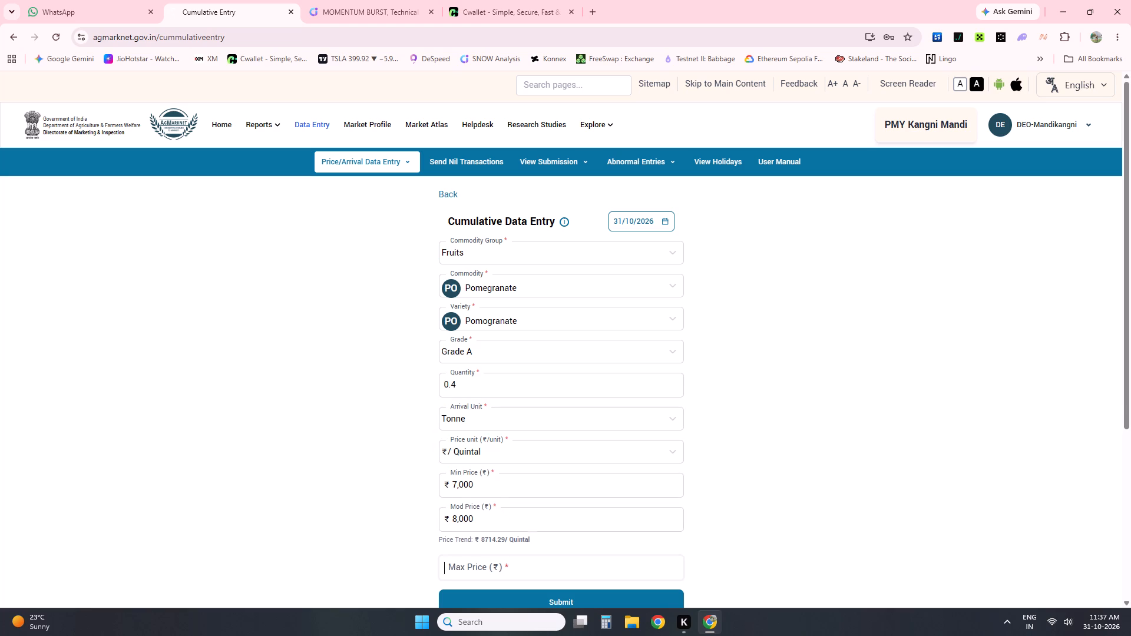
{"action": "type", "text": "9000"}
{"action": "key", "text": "Tab"}
{"action": "key", "text": "Return"}
{"action": "key", "text": "Tab"}
{"action": "key", "text": "Return"}
Add a new entry in the Vegetables group with commodity Beetroot, variety Beetroot and grade FAQ.
{"action": "scroll", "coordinate": [521, 382], "scroll_direction": "down", "scroll_amount": 6}
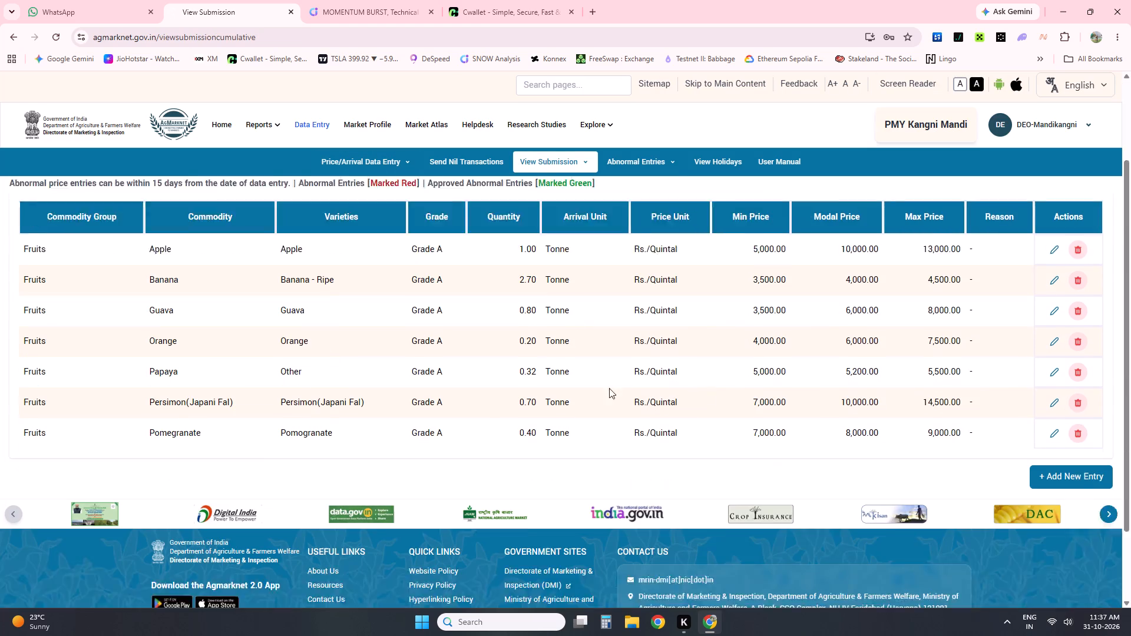
{"action": "left_click", "coordinate": [1075, 380]}
{"action": "left_click", "coordinate": [498, 250]}
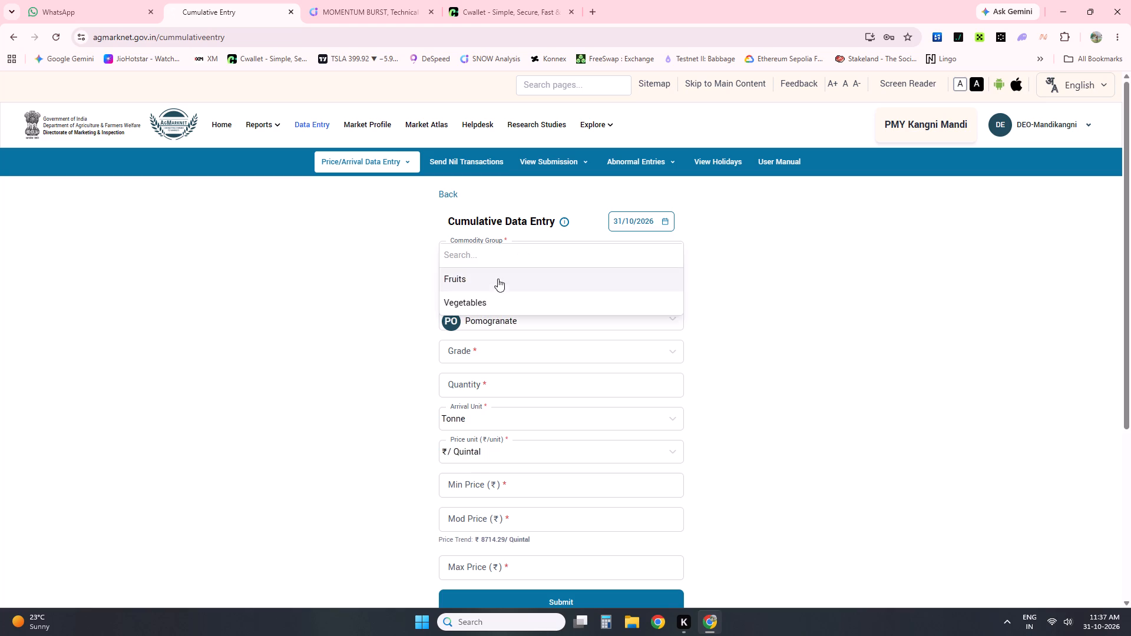
{"action": "left_click", "coordinate": [495, 297]}
{"action": "left_click", "coordinate": [494, 310]}
{"action": "left_click", "coordinate": [500, 289]}
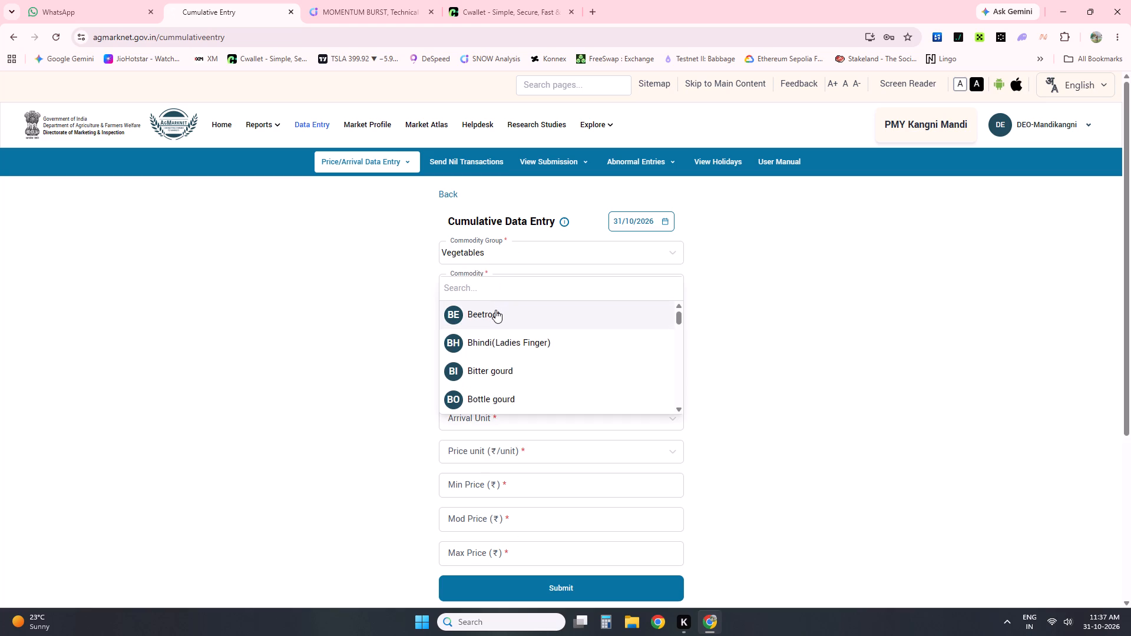
{"action": "left_click", "coordinate": [495, 310]}
{"action": "left_click", "coordinate": [495, 310]}
{"action": "left_click", "coordinate": [491, 330]}
{"action": "double_click", "coordinate": [491, 340]}
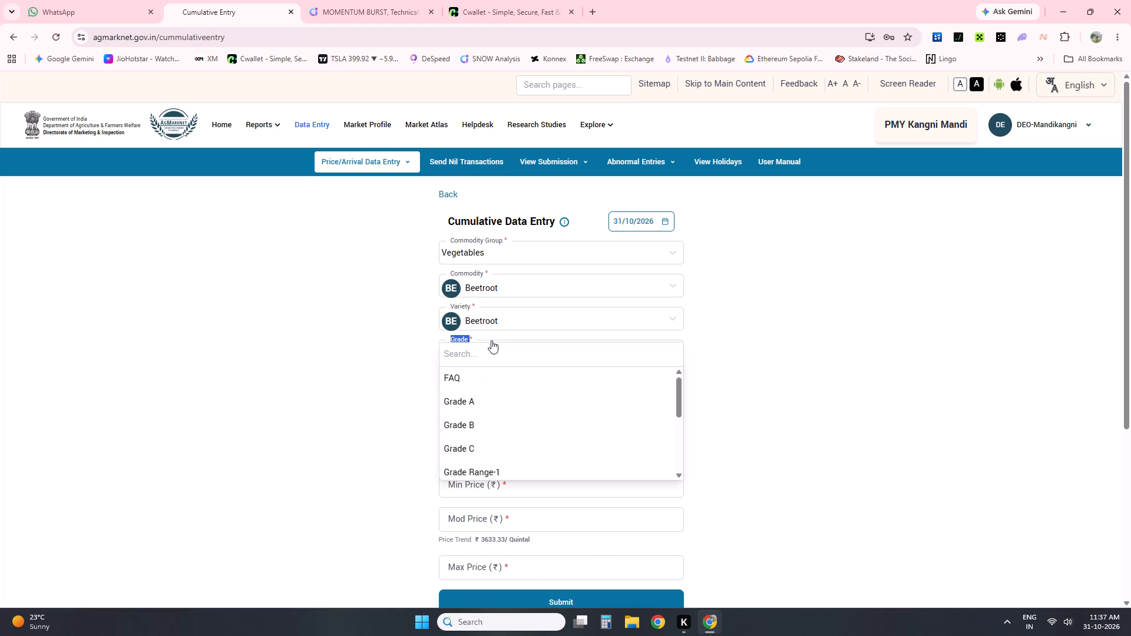
{"action": "double_click", "coordinate": [491, 371]}
Enter quantity 0.2, min price 3200, mod price 3400 and max price 3500, and submit the Beetroot entry.
{"action": "left_click", "coordinate": [493, 383]}
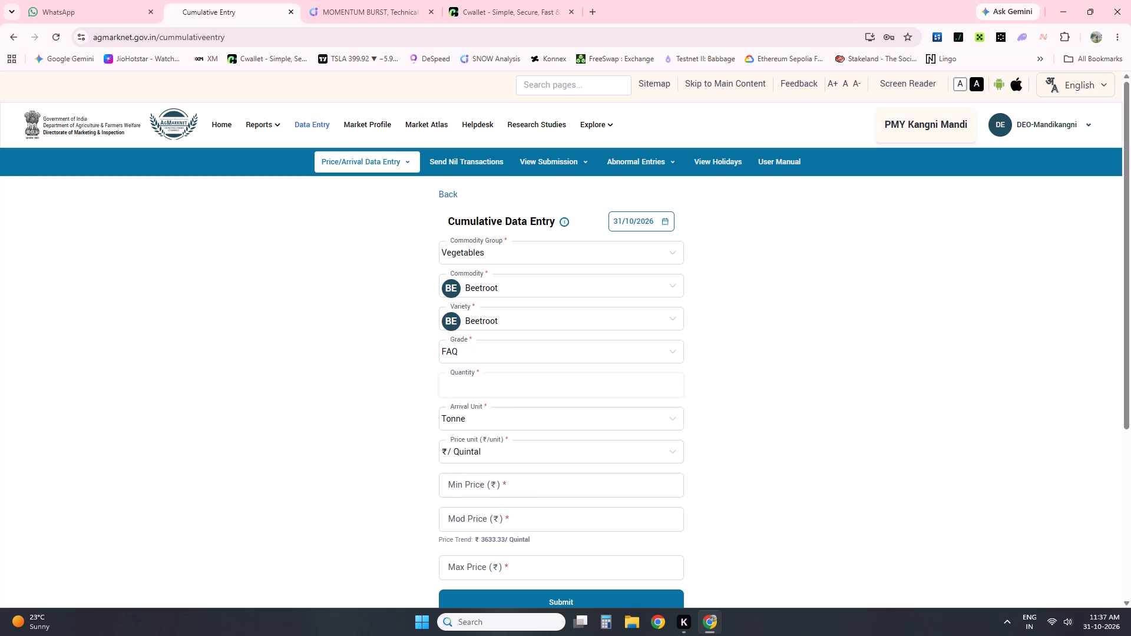
{"action": "type", "text": "0.2"}
{"action": "key", "text": "Tab"}
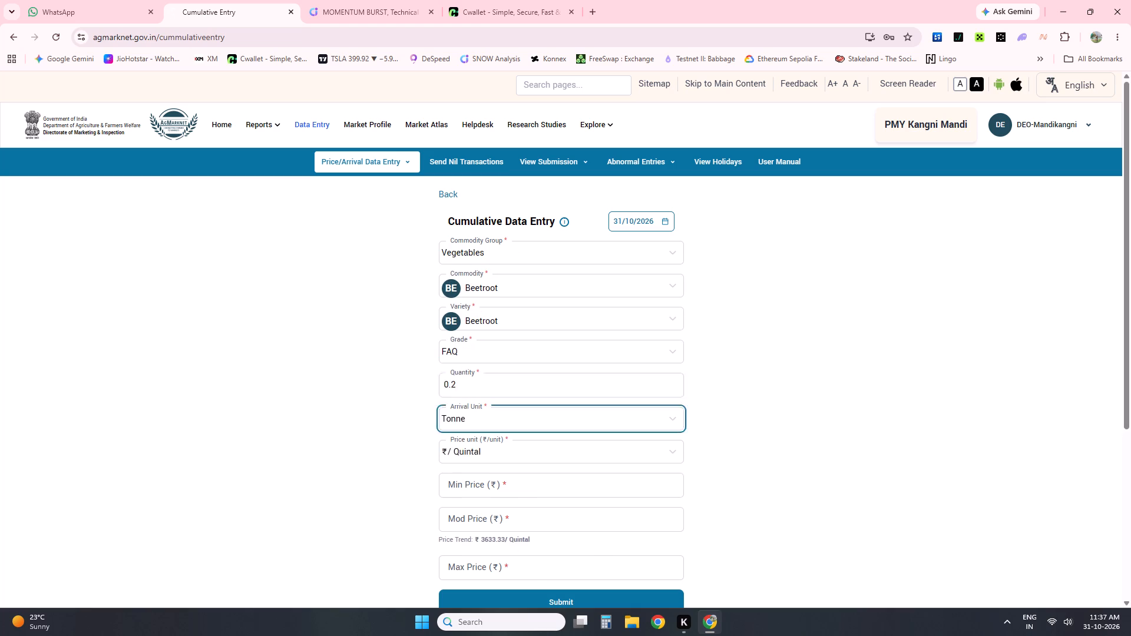
{"action": "key", "text": "Tab"}
{"action": "key", "text": "Tab"}
{"action": "type", "text": "3200"}
{"action": "key", "text": "Tab"}
{"action": "type", "text": "4000"}
{"action": "key", "text": "Tab"}
{"action": "key", "text": "4"}
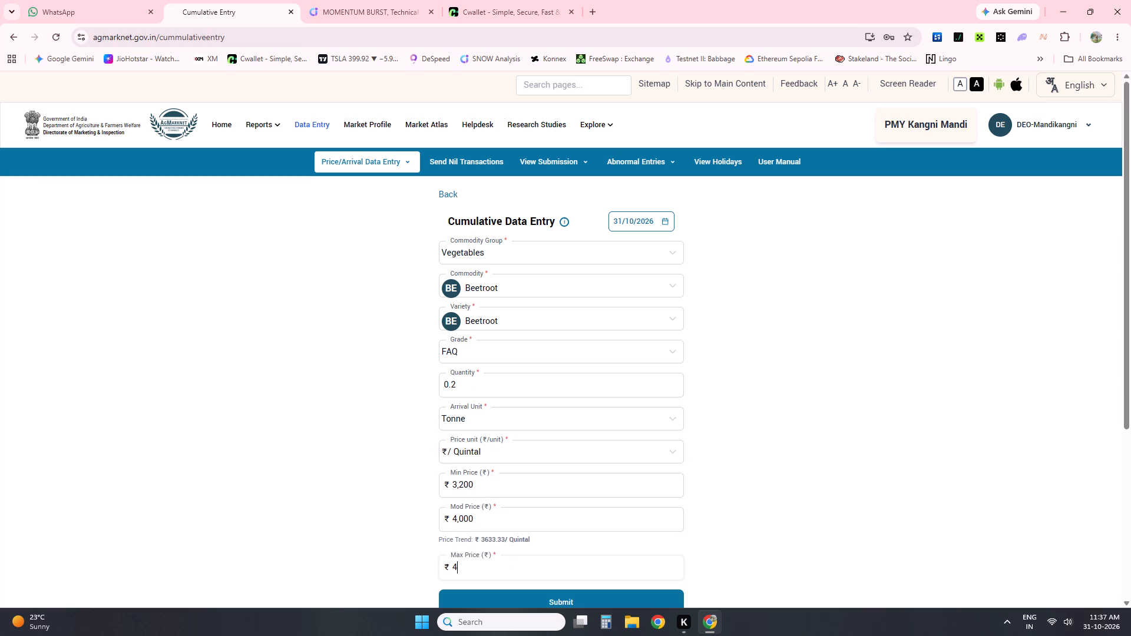
{"action": "key", "text": "BackSpace"}
{"action": "key", "text": "shift+Tab"}
{"action": "type", "text": "3400"}
{"action": "key", "text": "Tab"}
{"action": "type", "text": "3500"}
{"action": "key", "text": "Tab"}
{"action": "key", "text": "Return"}
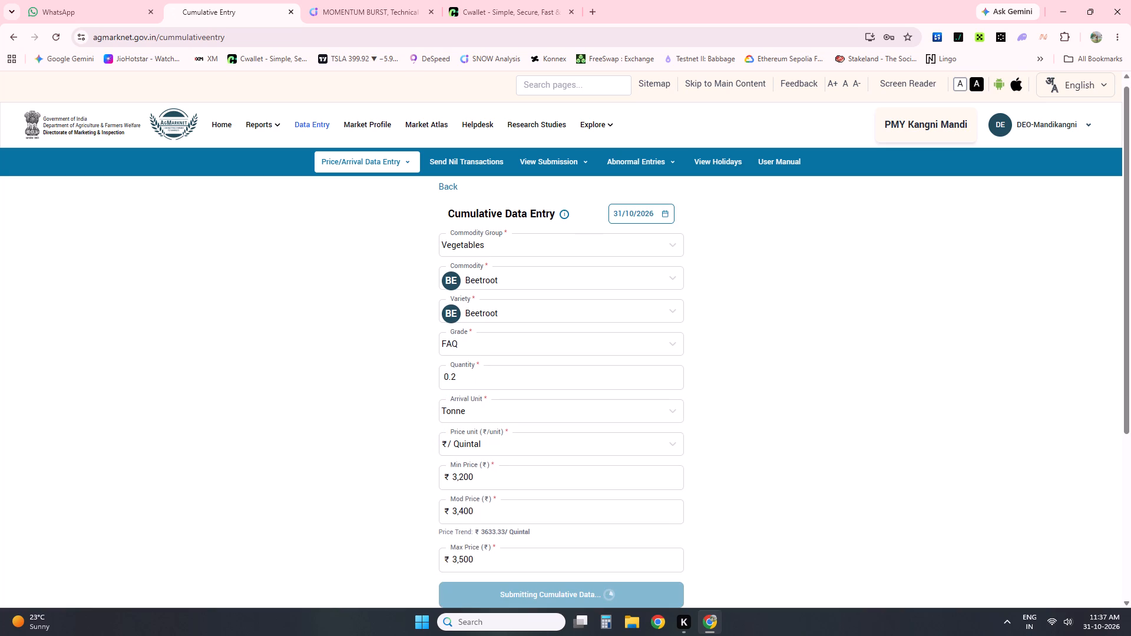
{"action": "key", "text": "Tab"}
{"action": "key", "text": "Return"}
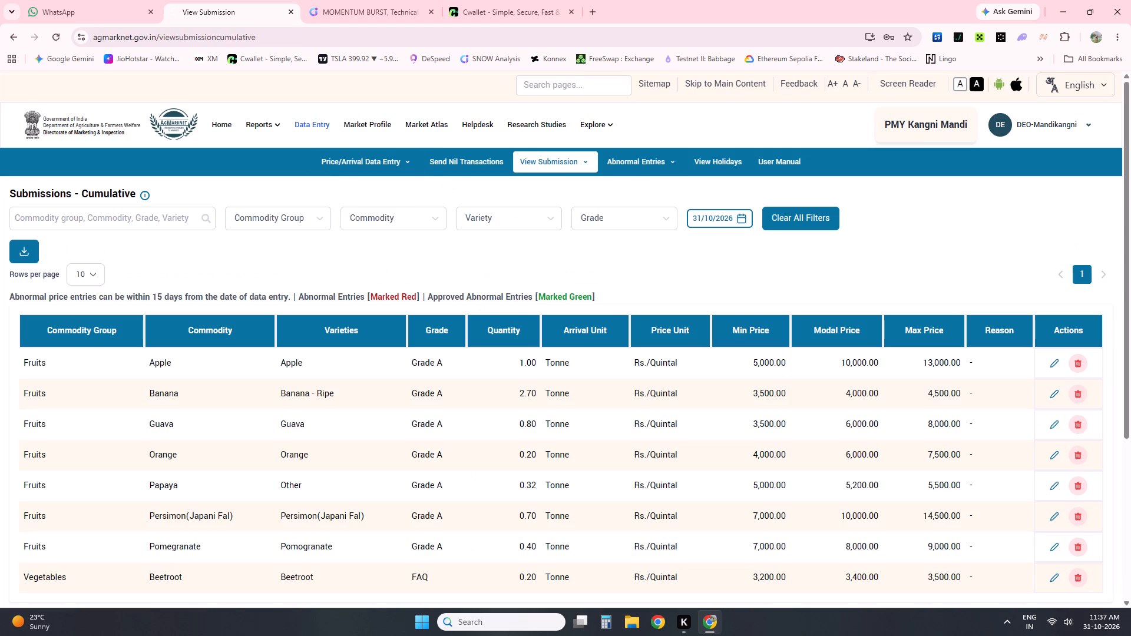
Add a new Vegetables entry with commodity Bhindi(Ladies Finger), variety Bhindi and grade FAQ.
{"action": "scroll", "coordinate": [846, 461], "scroll_direction": "down", "scroll_amount": 6}
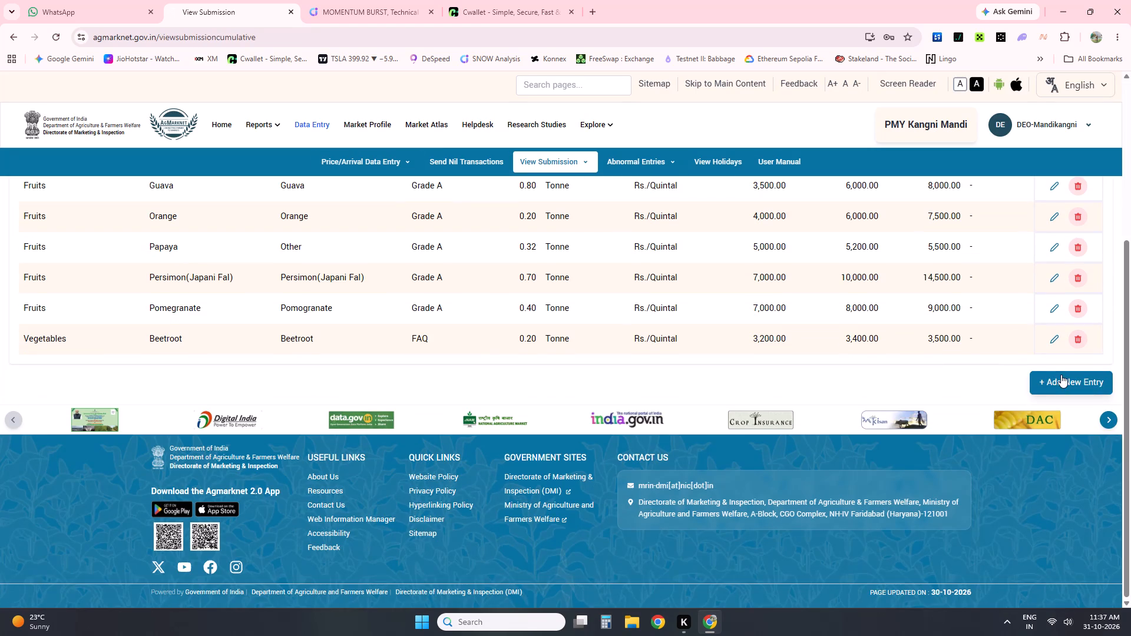
{"action": "left_click", "coordinate": [1061, 380]}
{"action": "left_click", "coordinate": [528, 285]}
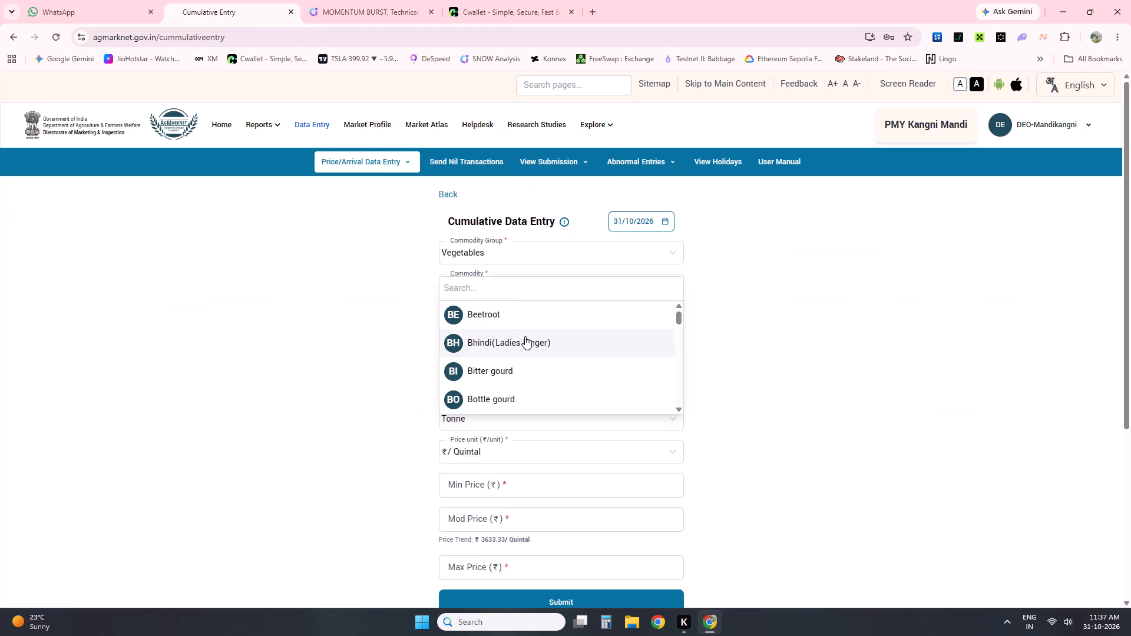
{"action": "left_click", "coordinate": [524, 337]}
{"action": "left_click", "coordinate": [519, 322]}
{"action": "left_click", "coordinate": [518, 343]}
{"action": "left_click", "coordinate": [513, 353]}
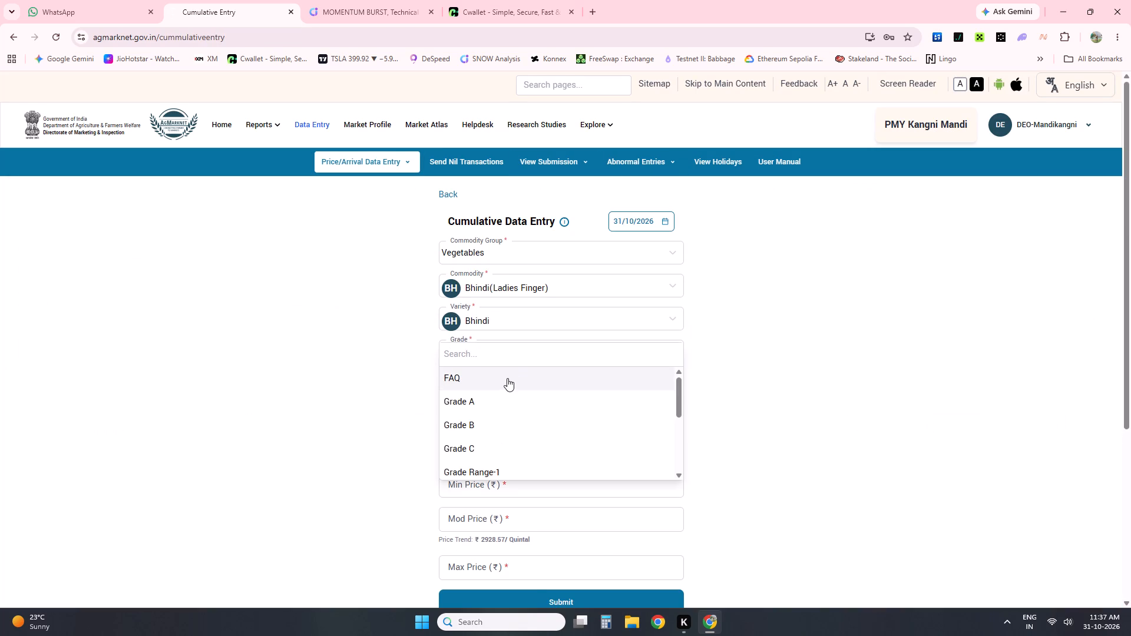
{"action": "left_click", "coordinate": [506, 382]}
{"action": "left_click", "coordinate": [506, 382]}
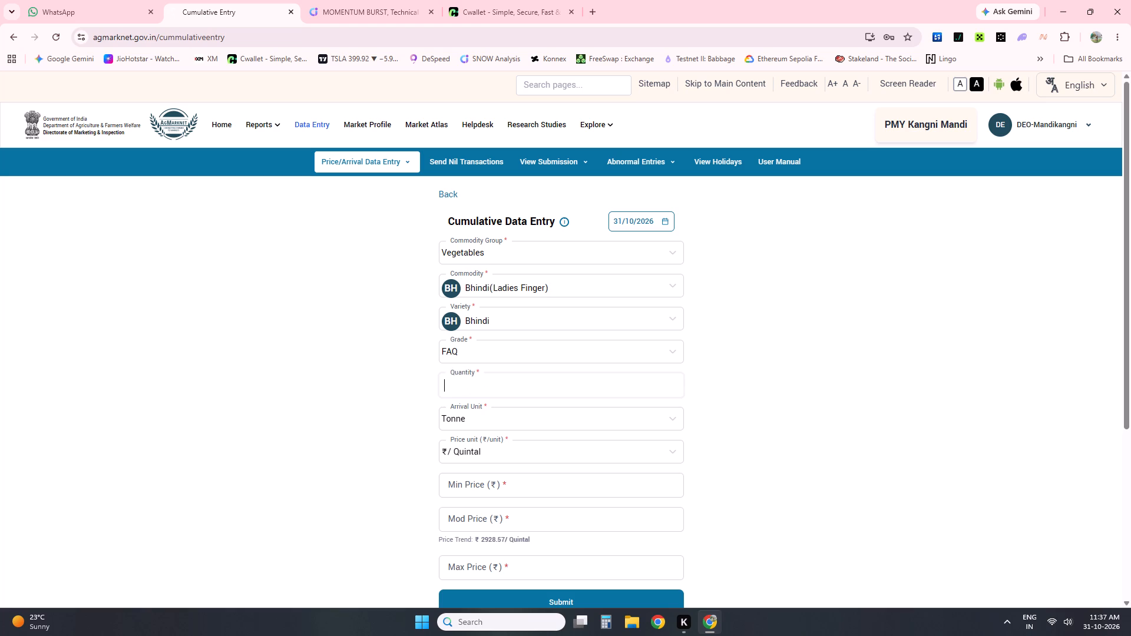
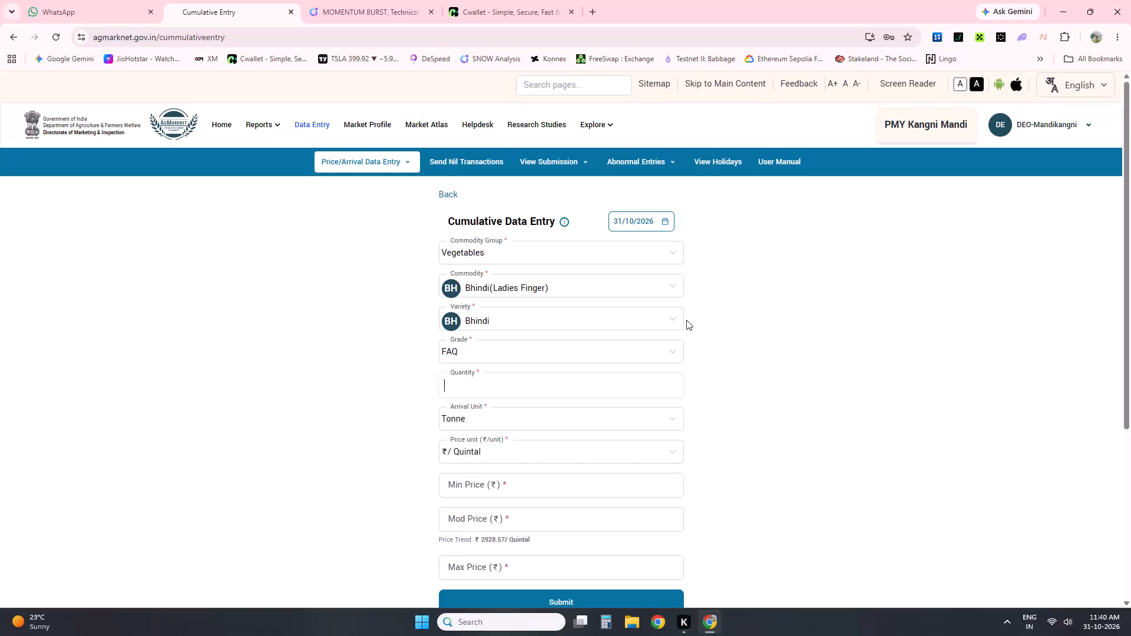
Set the quantity of the Bhindi entry to 0.8.
{"action": "type", "text": "0.8"}
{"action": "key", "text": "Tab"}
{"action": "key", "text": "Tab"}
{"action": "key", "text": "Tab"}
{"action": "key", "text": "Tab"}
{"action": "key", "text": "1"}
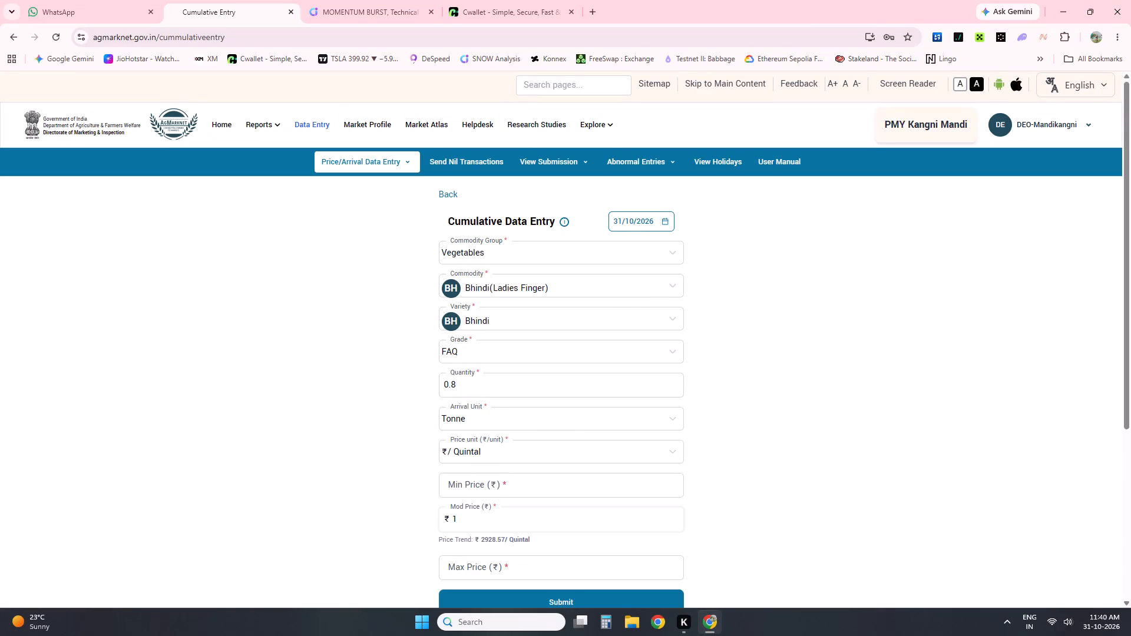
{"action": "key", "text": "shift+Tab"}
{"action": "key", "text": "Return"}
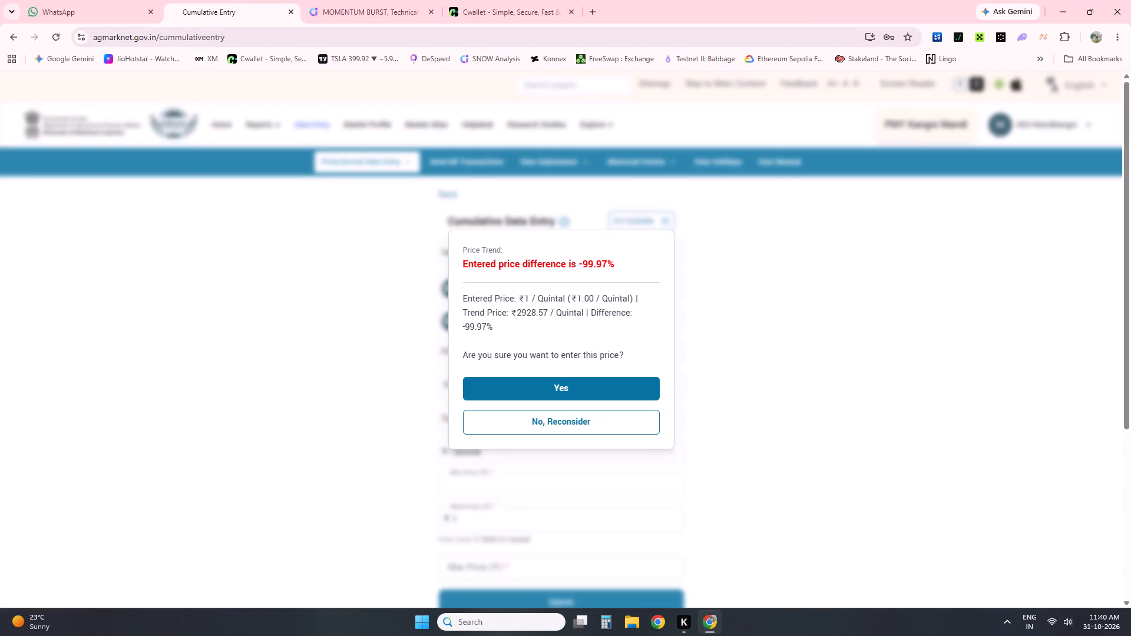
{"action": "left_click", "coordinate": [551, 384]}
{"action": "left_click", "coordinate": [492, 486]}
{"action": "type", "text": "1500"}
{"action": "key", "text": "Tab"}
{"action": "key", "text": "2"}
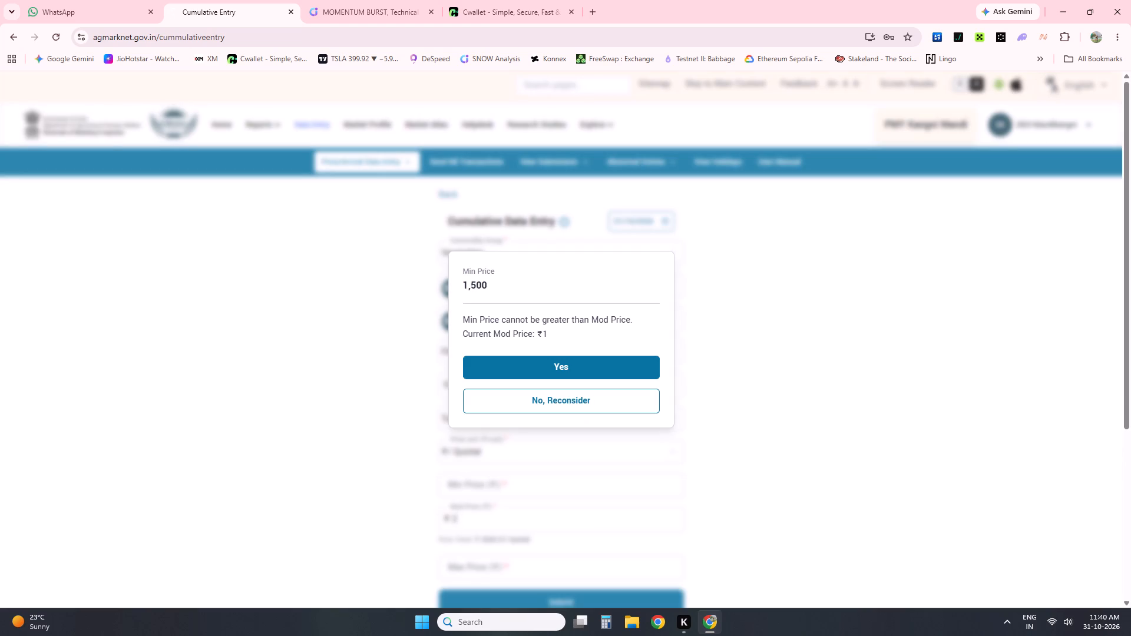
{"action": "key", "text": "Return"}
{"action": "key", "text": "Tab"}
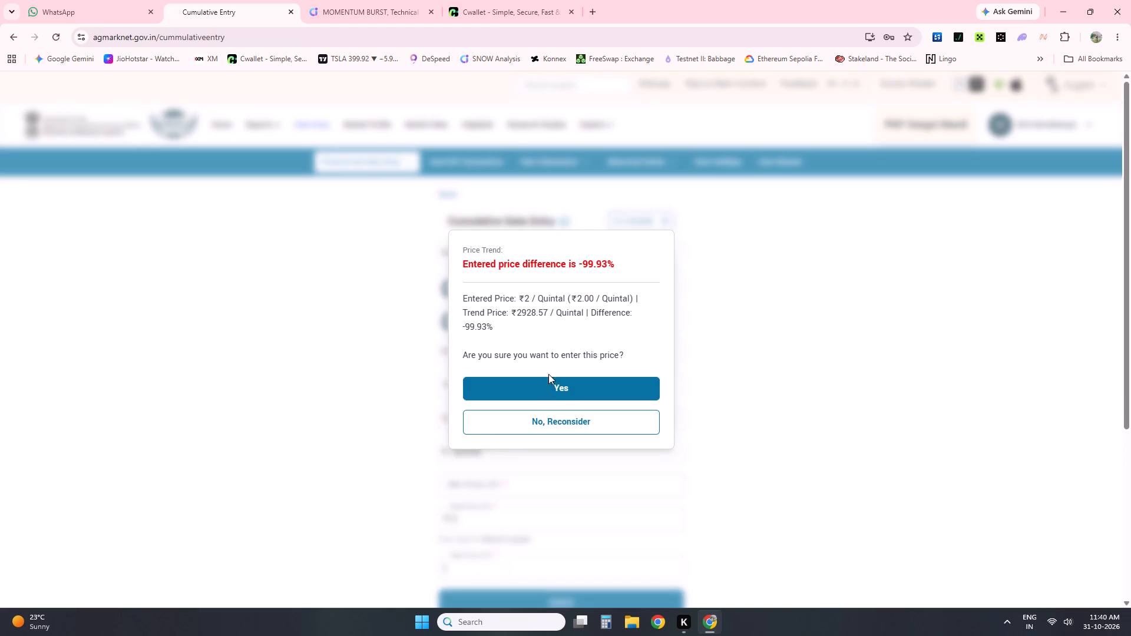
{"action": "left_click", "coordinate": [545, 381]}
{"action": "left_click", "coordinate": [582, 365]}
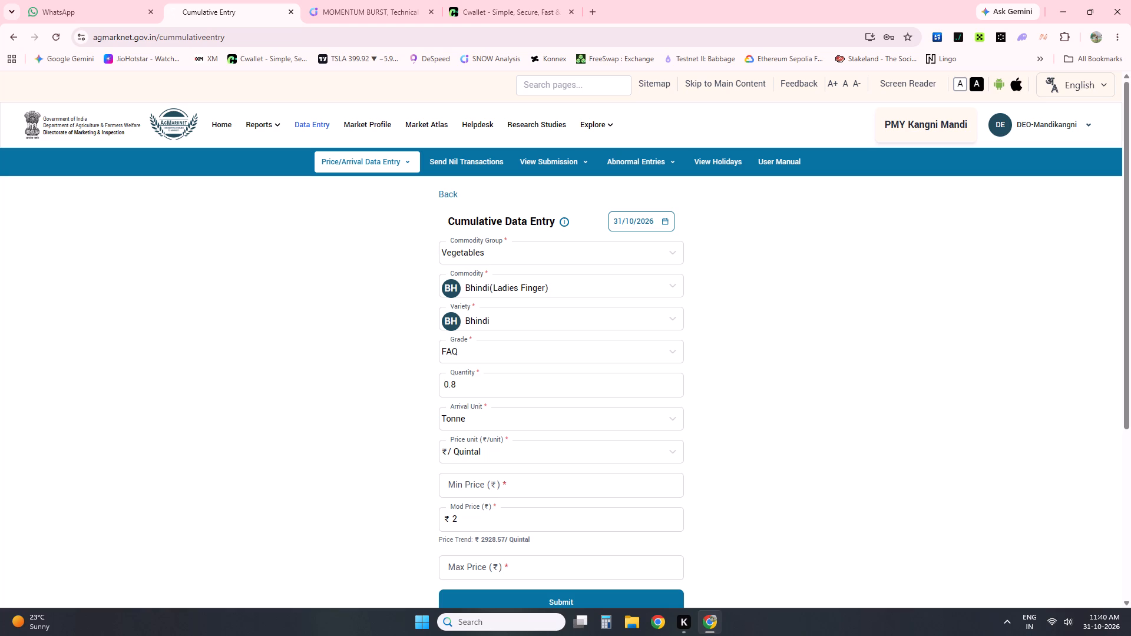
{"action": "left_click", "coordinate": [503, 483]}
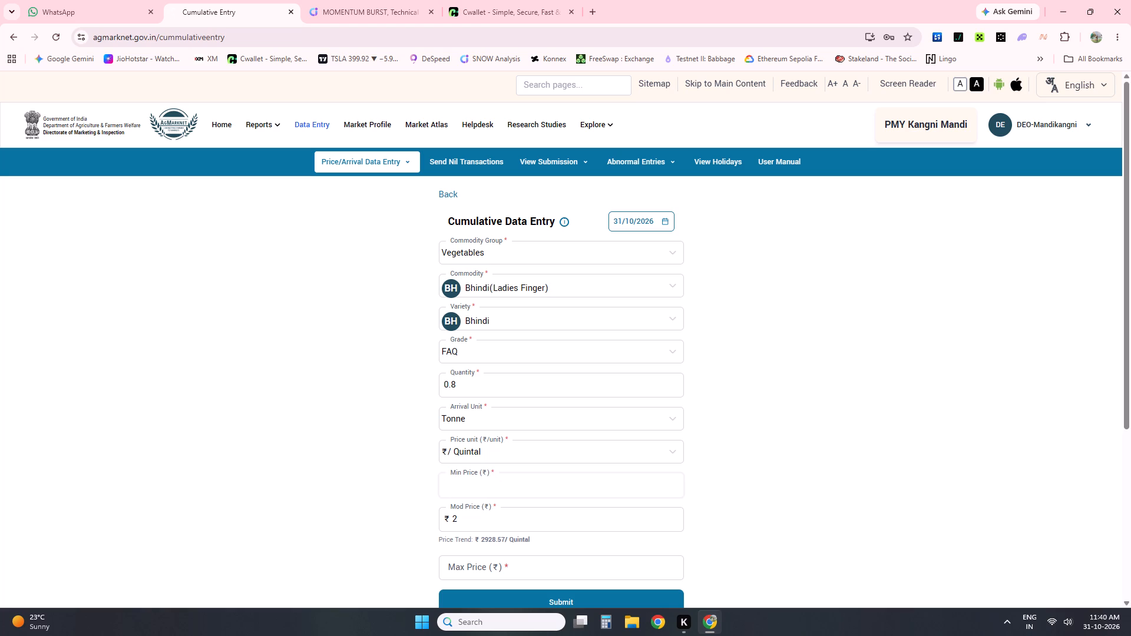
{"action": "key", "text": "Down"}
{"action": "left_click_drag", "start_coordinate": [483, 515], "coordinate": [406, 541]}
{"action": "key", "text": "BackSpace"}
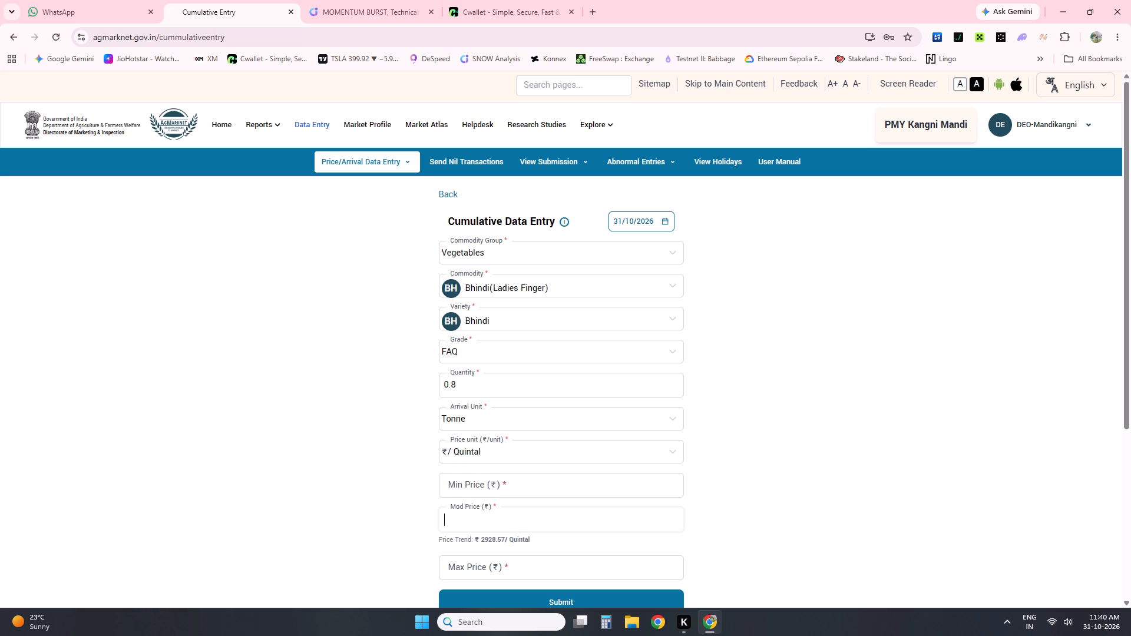
Enter min price 1500, mod price 2500 and max price 3200, and submit the Bhindi entry.
{"action": "left_click", "coordinate": [484, 482]}
{"action": "type", "text": "1500"}
{"action": "key", "text": "Tab"}
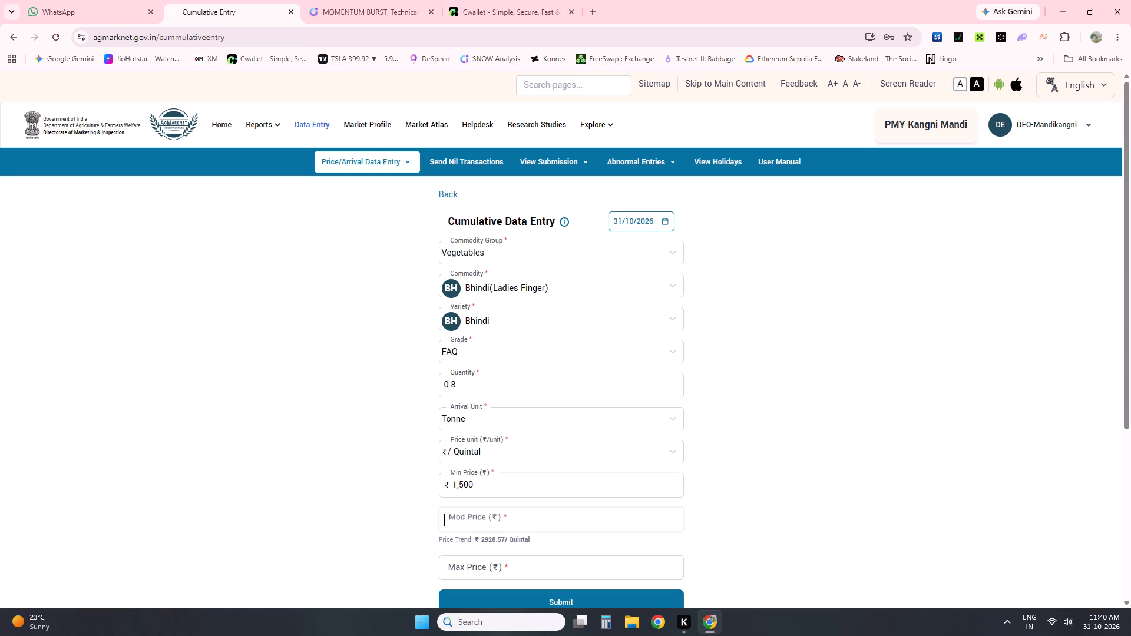
{"action": "type", "text": "2500"}
{"action": "key", "text": "Tab"}
{"action": "key", "text": "Return"}
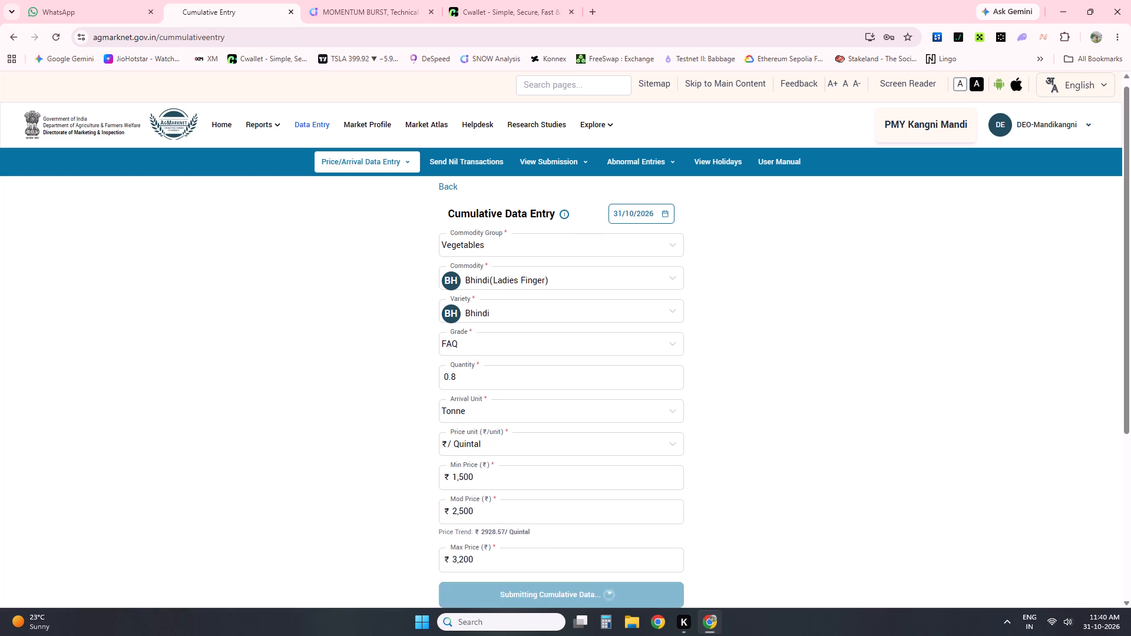
{"action": "key", "text": "Tab"}
{"action": "key", "text": "Return"}
Add a new Vegetables entry with commodity Bitter gourd, variety Bitter Gourd and grade FAQ.
{"action": "scroll", "coordinate": [484, 482], "scroll_direction": "down", "scroll_amount": 7}
{"action": "left_click", "coordinate": [1051, 379]}
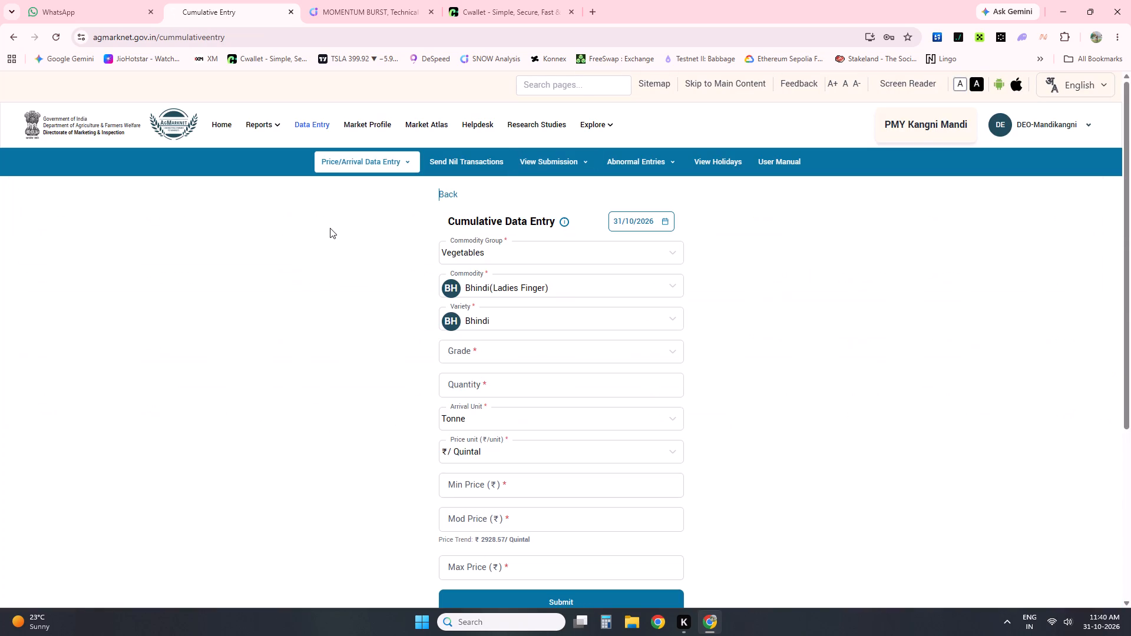
{"action": "left_click", "coordinate": [559, 293]}
{"action": "scroll", "coordinate": [541, 333], "scroll_direction": "down", "scroll_amount": 1}
{"action": "scroll", "coordinate": [521, 327], "scroll_direction": "up", "scroll_amount": 1}
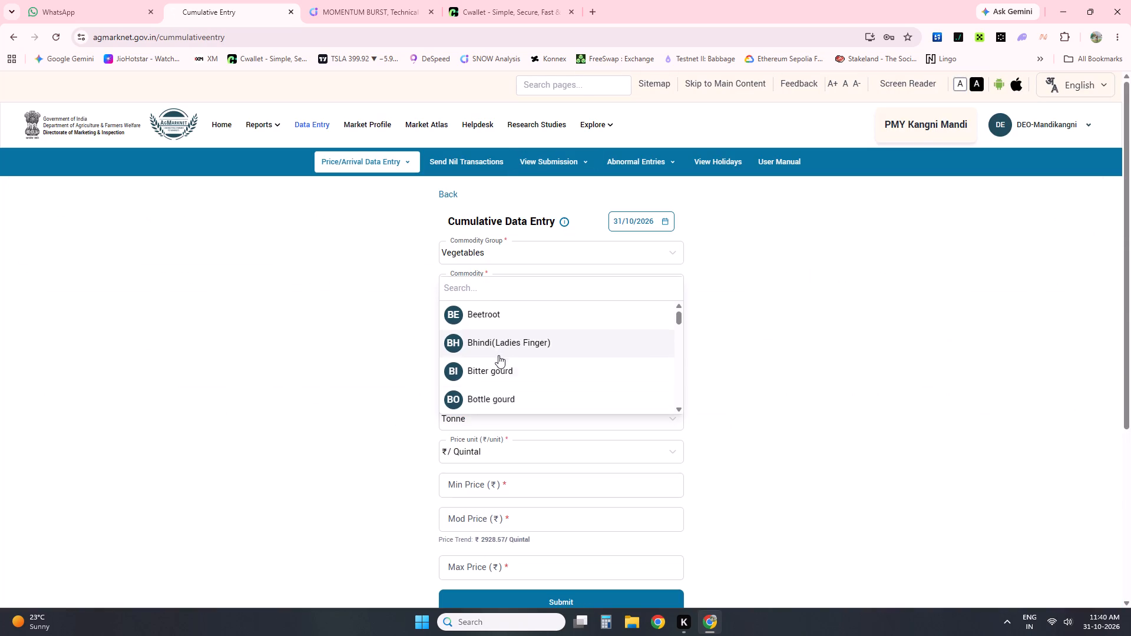
{"action": "left_click", "coordinate": [497, 362]}
{"action": "left_click", "coordinate": [500, 313]}
{"action": "double_click", "coordinate": [490, 356]}
{"action": "left_click", "coordinate": [487, 365]}
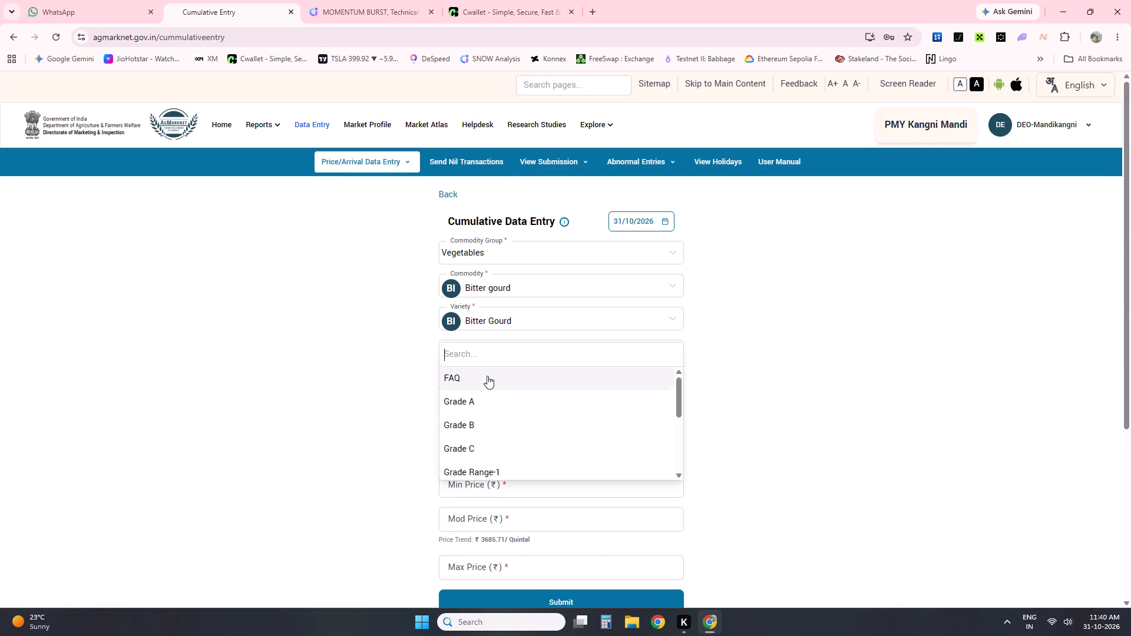
{"action": "double_click", "coordinate": [487, 376]}
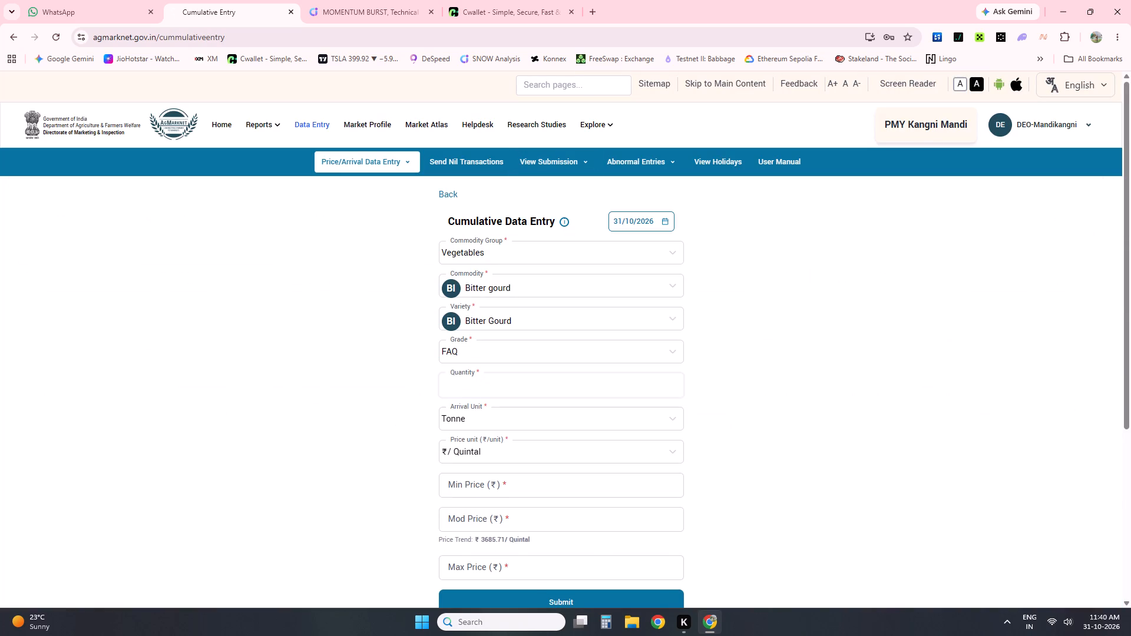
Enter quantity 0.3, min price 3000, the mod price and max price 4000, and submit the Bitter gourd entry.
{"action": "type", "text": "0.3"}
{"action": "key", "text": "Tab"}
{"action": "key", "text": "Tab"}
{"action": "key", "text": "Tab"}
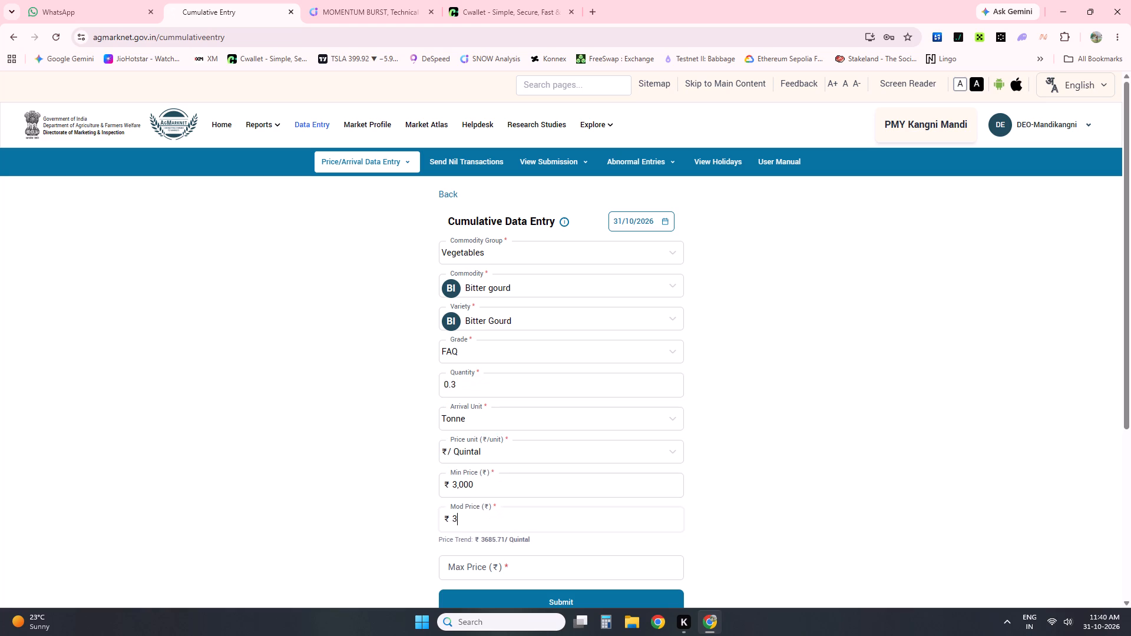
{"action": "key", "text": "Tab"}
{"action": "type", "text": "4000"}
{"action": "key", "text": "Tab"}
{"action": "key", "text": "Return"}
{"action": "key", "text": "Tab"}
{"action": "key", "text": "Return"}
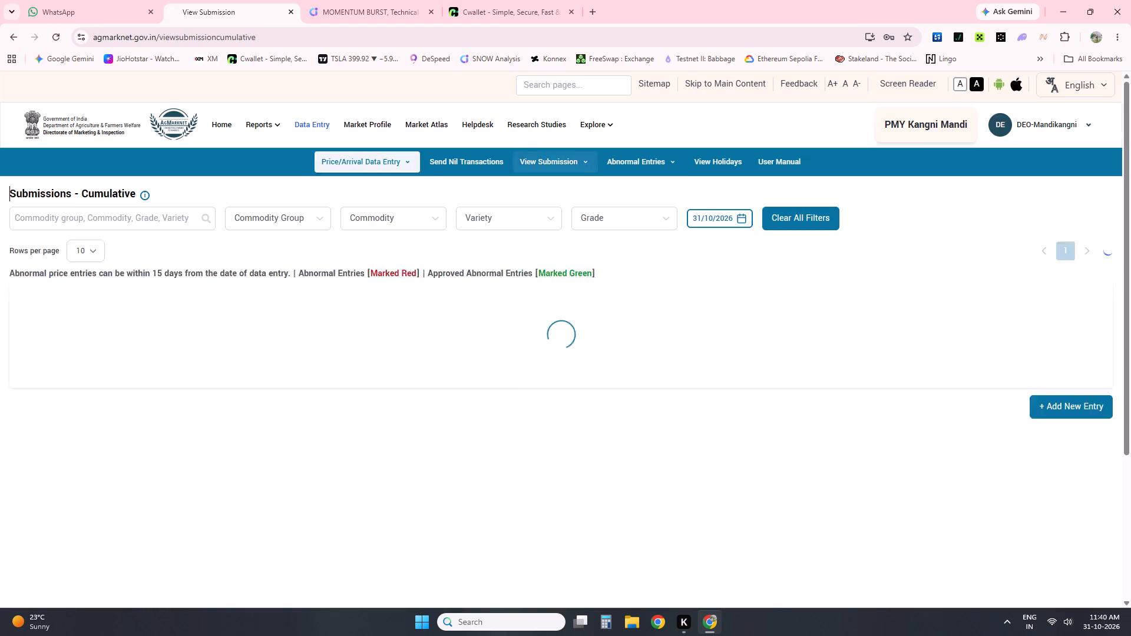
Add a new Vegetables entry with commodity Bottle gourd, variety Bottle Gourd and grade FAQ.
{"action": "scroll", "coordinate": [487, 376], "scroll_direction": "down", "scroll_amount": 5}
{"action": "left_click", "coordinate": [1059, 391]}
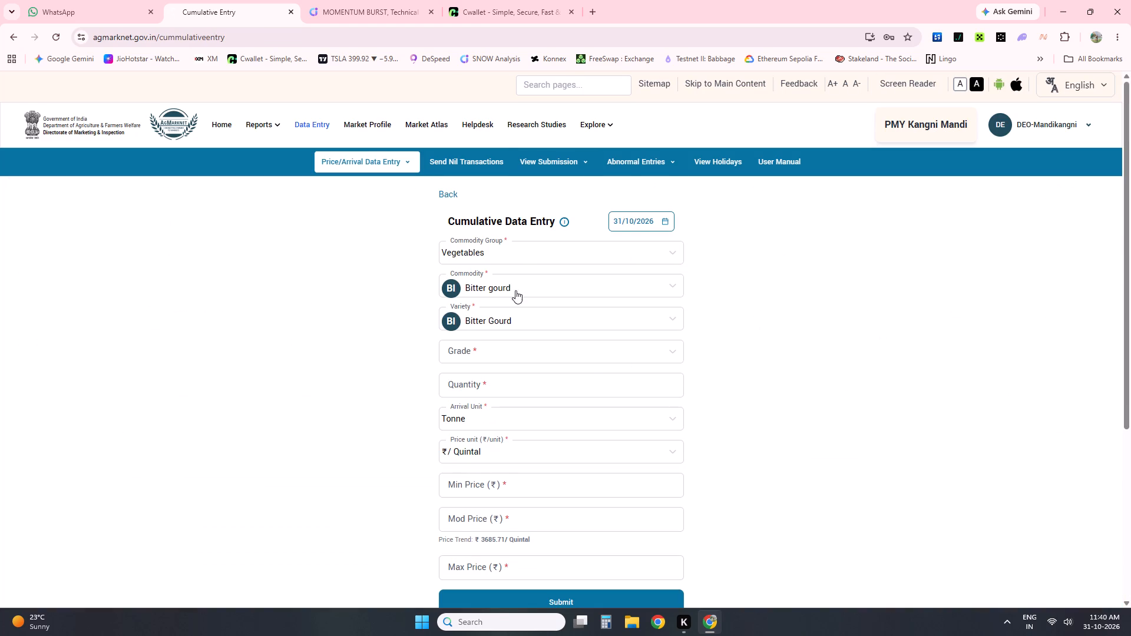
{"action": "left_click", "coordinate": [514, 287]}
{"action": "scroll", "coordinate": [535, 357], "scroll_direction": "down", "scroll_amount": 1}
{"action": "left_click", "coordinate": [522, 348]}
{"action": "left_click", "coordinate": [522, 316]}
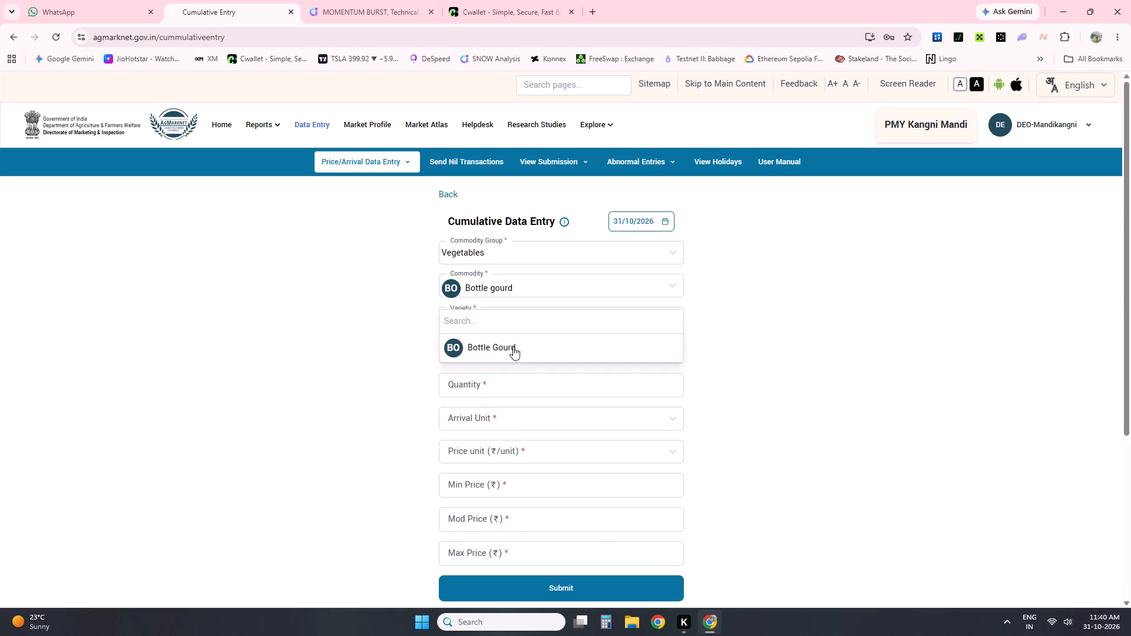
{"action": "double_click", "coordinate": [511, 356]}
{"action": "left_click", "coordinate": [508, 383]}
{"action": "left_click", "coordinate": [508, 388]}
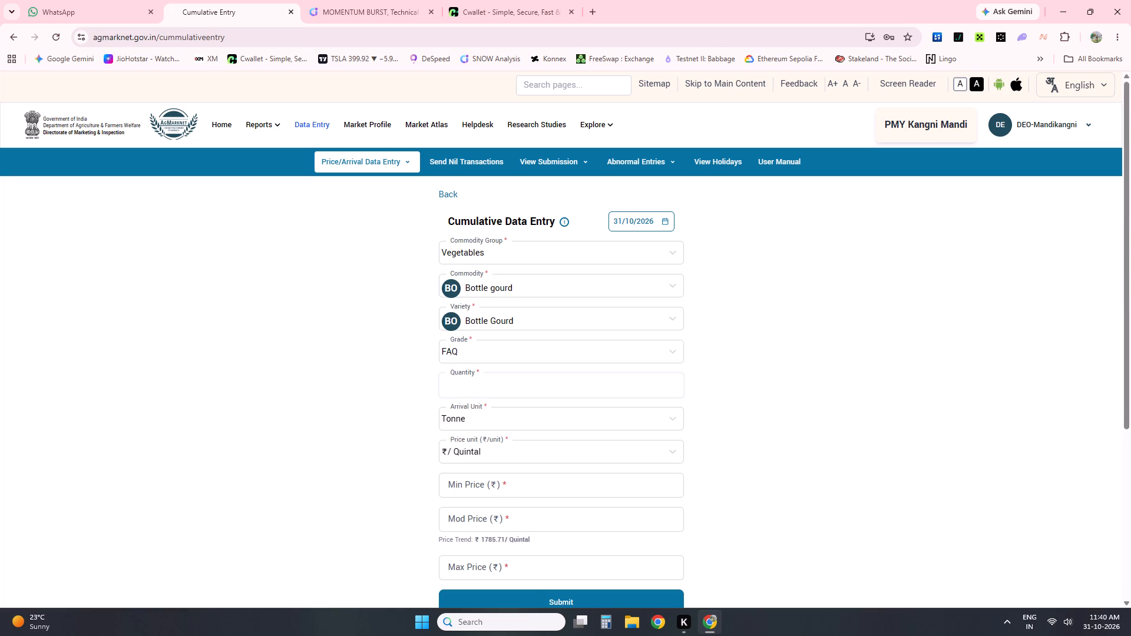
Enter quantity 0.9, min price 1500, mod price 2500 and max price 3000, and submit the Bottle gourd entry.
{"action": "type", "text": "0.9"}
{"action": "key", "text": "Tab"}
{"action": "key", "text": "Tab"}
{"action": "key", "text": "Tab"}
{"action": "type", "text": "1500"}
{"action": "key", "text": "Tab"}
{"action": "key", "text": "1"}
{"action": "key", "text": "BackSpace"}
{"action": "type", "text": "\\2500"}
{"action": "key", "text": "Tab"}
{"action": "type", "text": "3000"}
{"action": "key", "text": "Tab"}
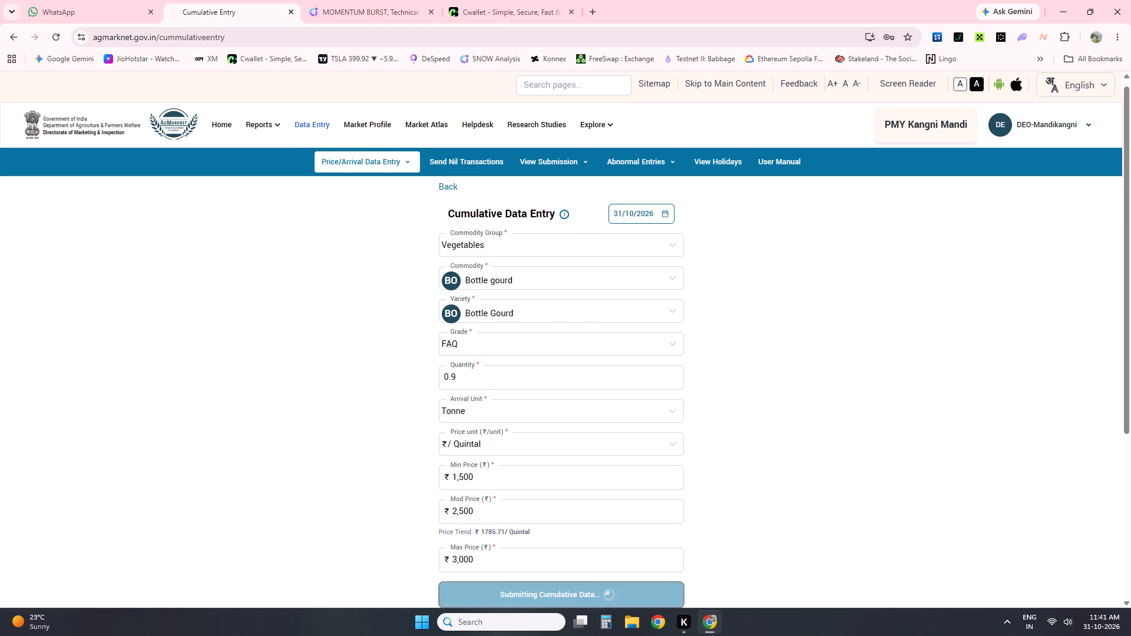
{"action": "key", "text": "Return"}
{"action": "key", "text": "Tab"}
{"action": "key", "text": "Return"}
Add a new Vegetables entry with commodity Brinjal, variety Brinjal and grade FAQ.
{"action": "scroll", "coordinate": [508, 388], "scroll_direction": "down", "scroll_amount": 5}
{"action": "left_click", "coordinate": [1050, 381]}
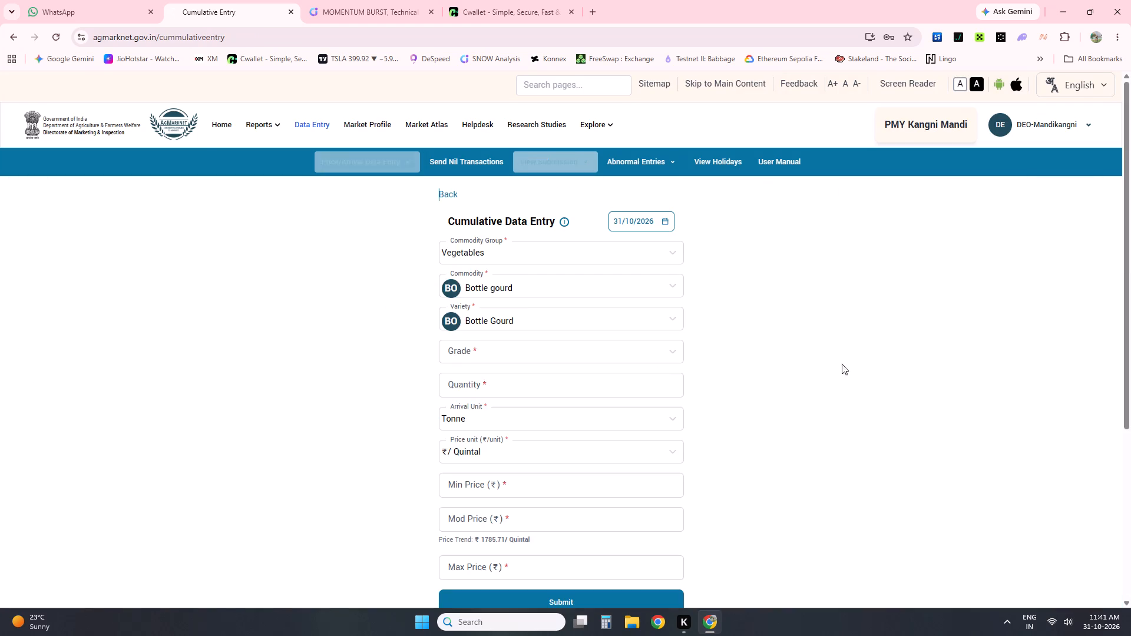
{"action": "left_click", "coordinate": [519, 294]}
{"action": "scroll", "coordinate": [501, 339], "scroll_direction": "down", "scroll_amount": 2}
{"action": "left_click", "coordinate": [502, 312]}
{"action": "left_click", "coordinate": [501, 311]}
{"action": "left_click", "coordinate": [493, 344]}
{"action": "left_click", "coordinate": [493, 356]}
{"action": "left_click", "coordinate": [493, 375]}
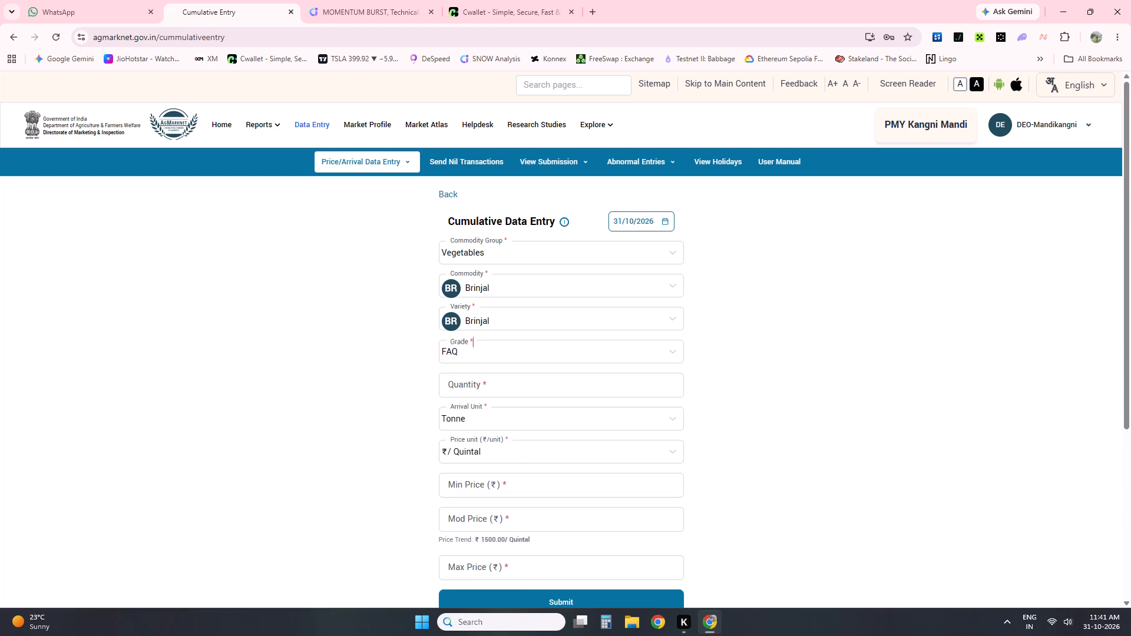
{"action": "left_click", "coordinate": [492, 387]}
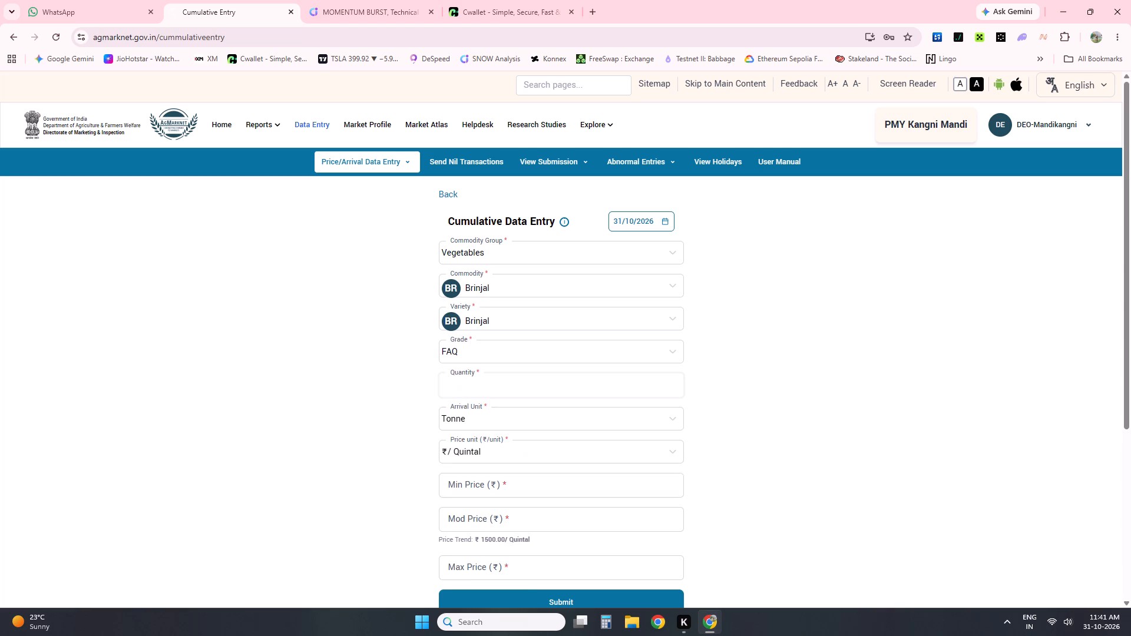
Enter quantity 0.7, min price 1000, mod price 1500 and max price 2200, and submit the Brinjal entry.
{"action": "type", "text": "0.7"}
{"action": "key", "text": "Tab"}
{"action": "key", "text": "Tab"}
{"action": "key", "text": "Tab"}
{"action": "type", "text": "1000"}
{"action": "key", "text": "Tab"}
{"action": "type", "text": "1500"}
{"action": "key", "text": "Tab"}
{"action": "type", "text": "2200"}
{"action": "key", "text": "Tab"}
{"action": "key", "text": "Return"}
{"action": "key", "text": "Tab"}
{"action": "key", "text": "Return"}
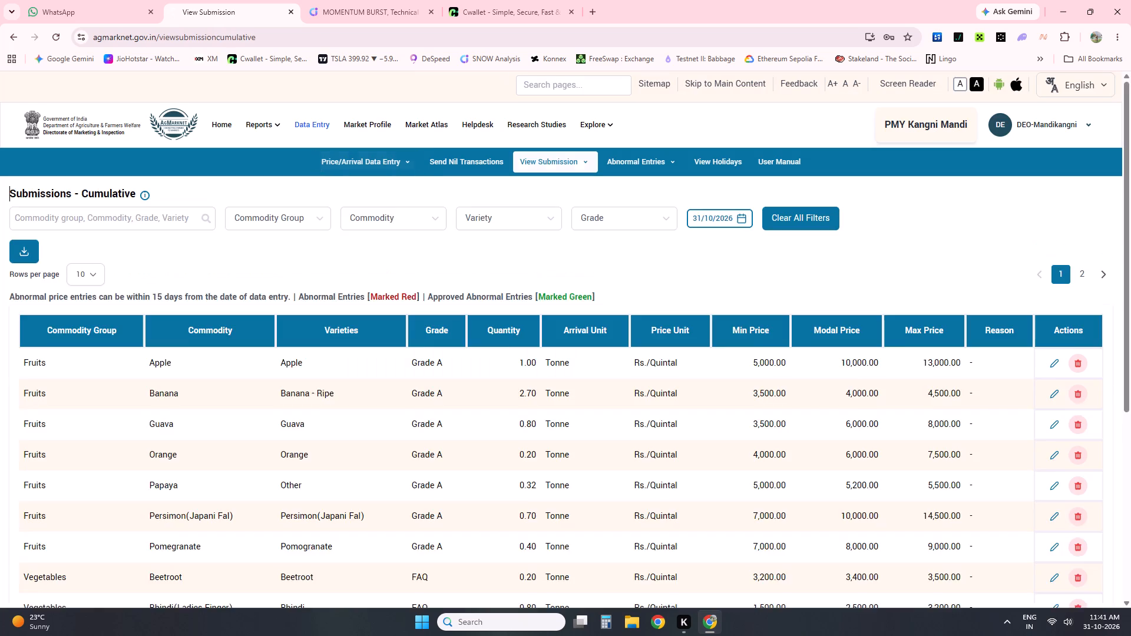
Add a new Vegetables entry with commodity Cabbage, variety Cabbage and grade FAQ.
{"action": "scroll", "coordinate": [643, 489], "scroll_direction": "down", "scroll_amount": 3}
{"action": "left_click", "coordinate": [1046, 503]}
{"action": "left_click", "coordinate": [481, 282]}
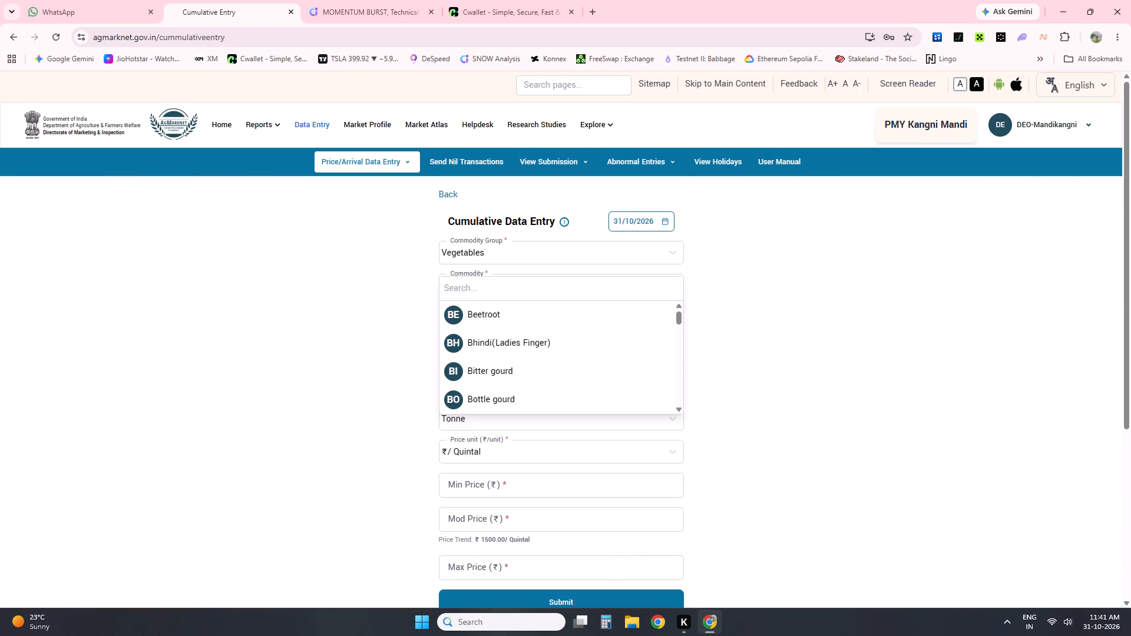
{"action": "scroll", "coordinate": [492, 314], "scroll_direction": "down", "scroll_amount": 2}
{"action": "scroll", "coordinate": [502, 333], "scroll_direction": "up", "scroll_amount": 1}
{"action": "left_click", "coordinate": [505, 397]}
{"action": "left_click", "coordinate": [510, 314]}
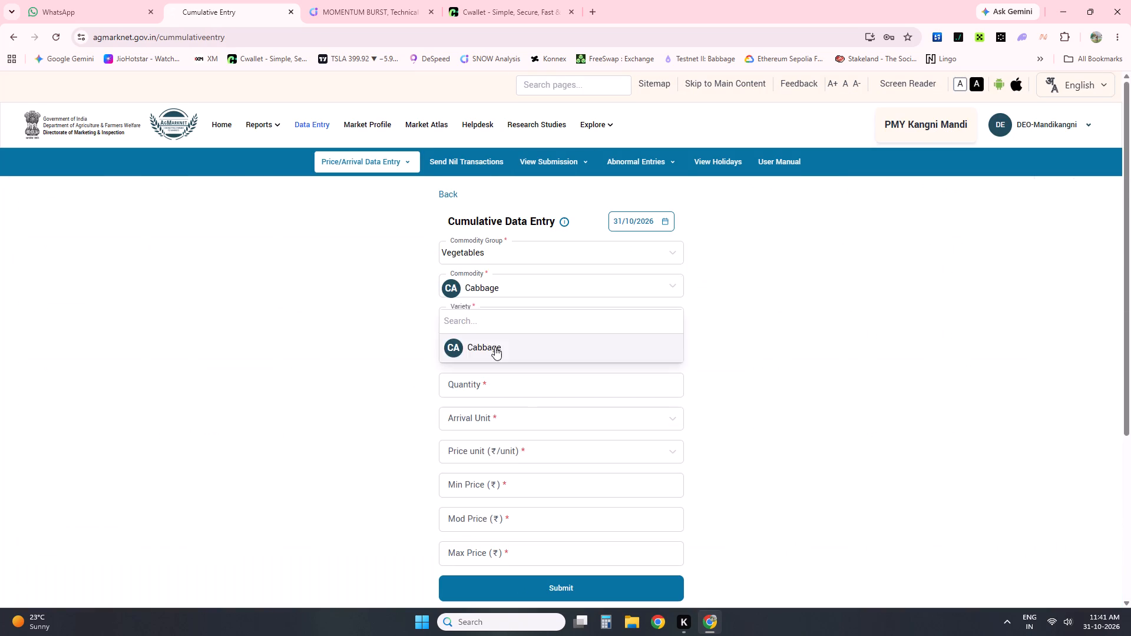
{"action": "left_click", "coordinate": [495, 347]}
{"action": "left_click", "coordinate": [495, 351]}
{"action": "left_click", "coordinate": [494, 386]}
{"action": "left_click", "coordinate": [495, 386]}
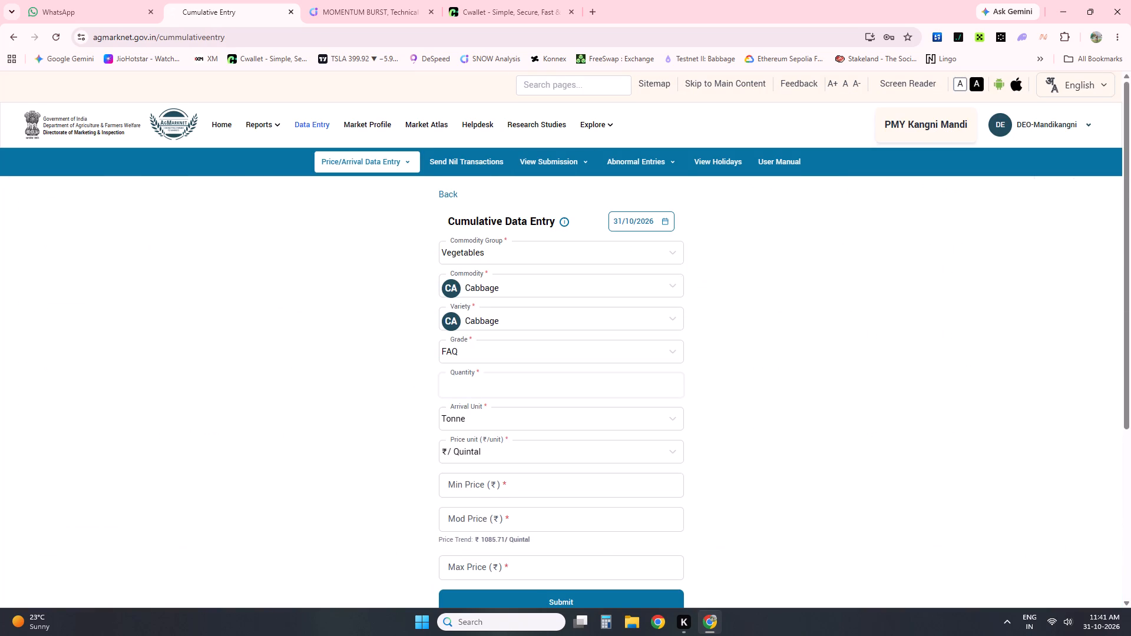
Enter quantity 1.5, min price 500, mod price 1000 and max price 1200, and submit the Cabbage entry.
{"action": "type", "text": "1.5"}
{"action": "key", "text": "Tab"}
{"action": "key", "text": "Tab"}
{"action": "key", "text": "Tab"}
{"action": "type", "text": "500"}
{"action": "key", "text": "Tab"}
{"action": "type", "text": "1000"}
{"action": "key", "text": "Tab"}
{"action": "type", "text": "1200"}
{"action": "key", "text": "Tab"}
{"action": "key", "text": "Return"}
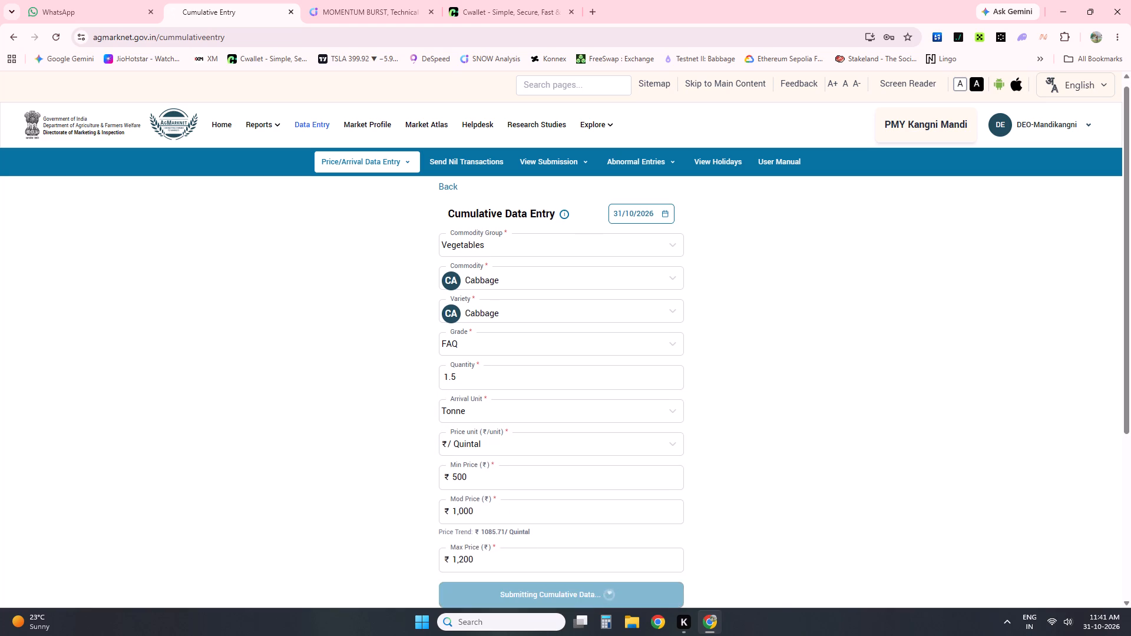
{"action": "key", "text": "Tab"}
{"action": "key", "text": "Return"}
Add a new Vegetables entry with commodity Capsicum, variety Capsicum and grade FAQ.
{"action": "scroll", "coordinate": [540, 393], "scroll_direction": "down", "scroll_amount": 7}
{"action": "left_click", "coordinate": [1040, 389]}
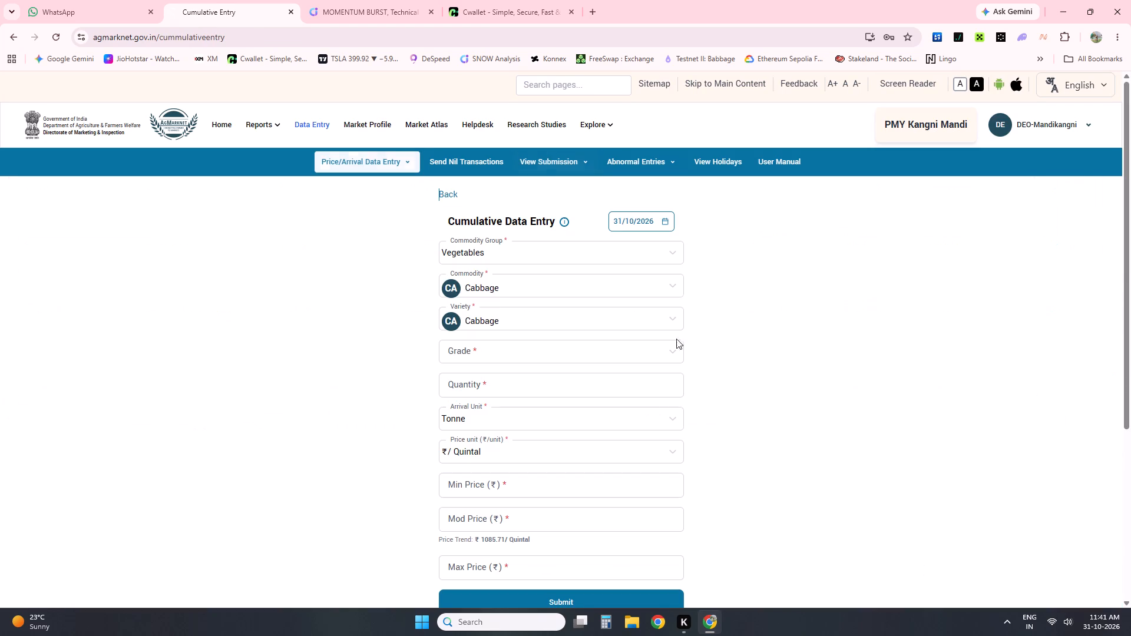
{"action": "left_click", "coordinate": [499, 285]}
{"action": "scroll", "coordinate": [516, 352], "scroll_direction": "down", "scroll_amount": 2}
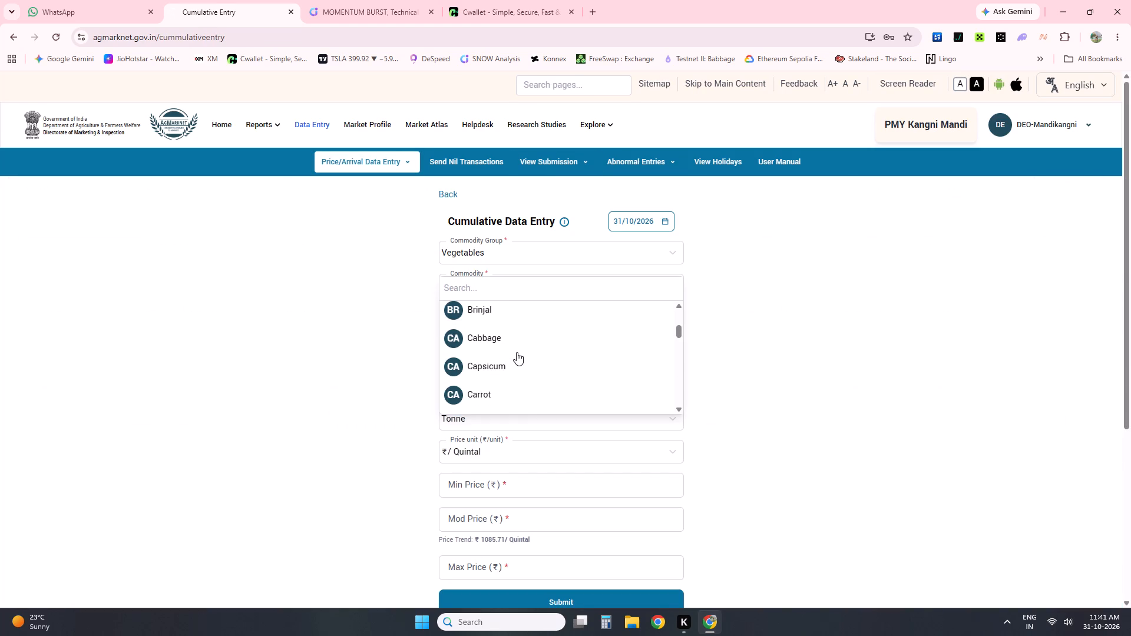
{"action": "left_click", "coordinate": [506, 370]}
{"action": "left_click", "coordinate": [521, 320]}
{"action": "left_click", "coordinate": [509, 344]}
{"action": "left_click", "coordinate": [504, 355]}
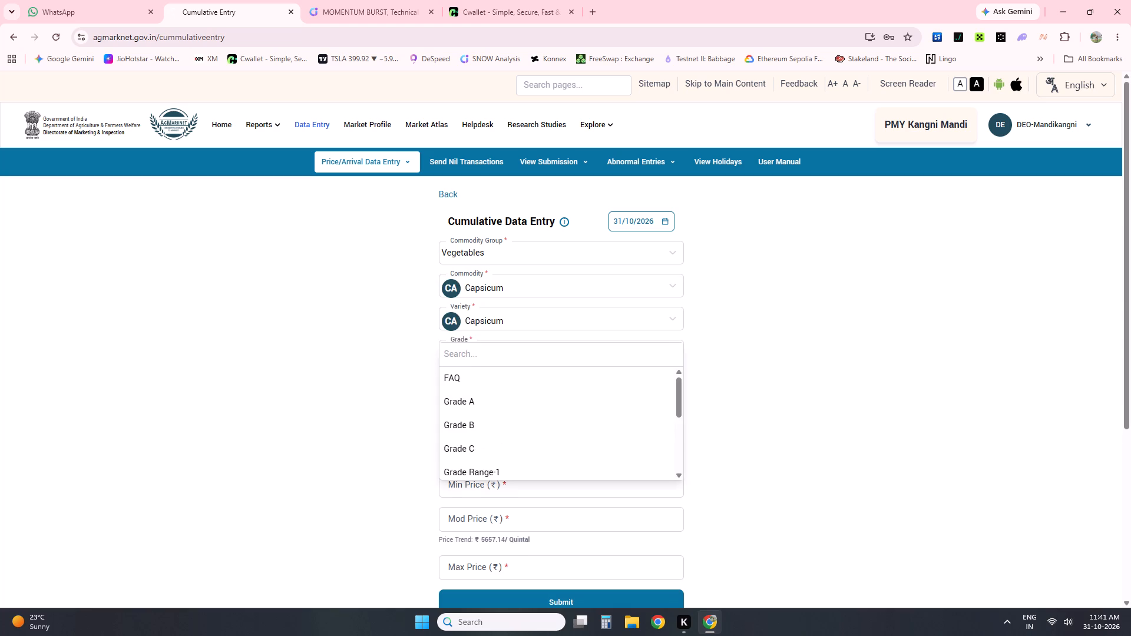
{"action": "left_click", "coordinate": [499, 365]}
{"action": "left_click", "coordinate": [494, 384]}
{"action": "left_click", "coordinate": [504, 379]}
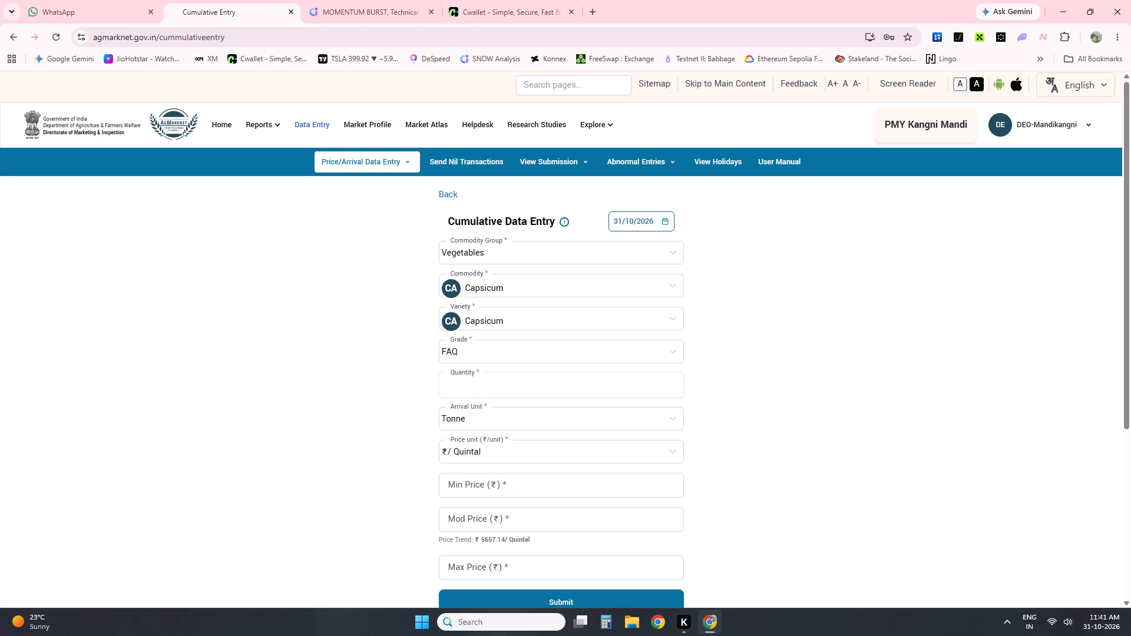
Enter quantity 0.9 and min price 2000 for the Capsicum entry.
{"action": "type", "text": "0.9"}
{"action": "key", "text": "Tab"}
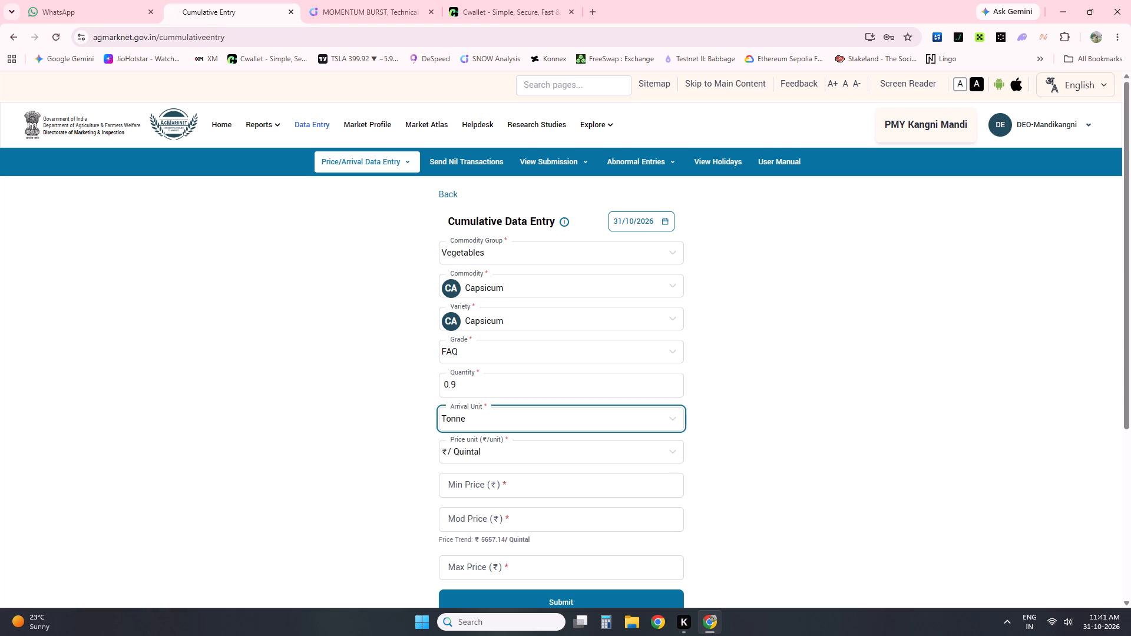
{"action": "key", "text": "Tab"}
{"action": "key", "text": "Tab"}
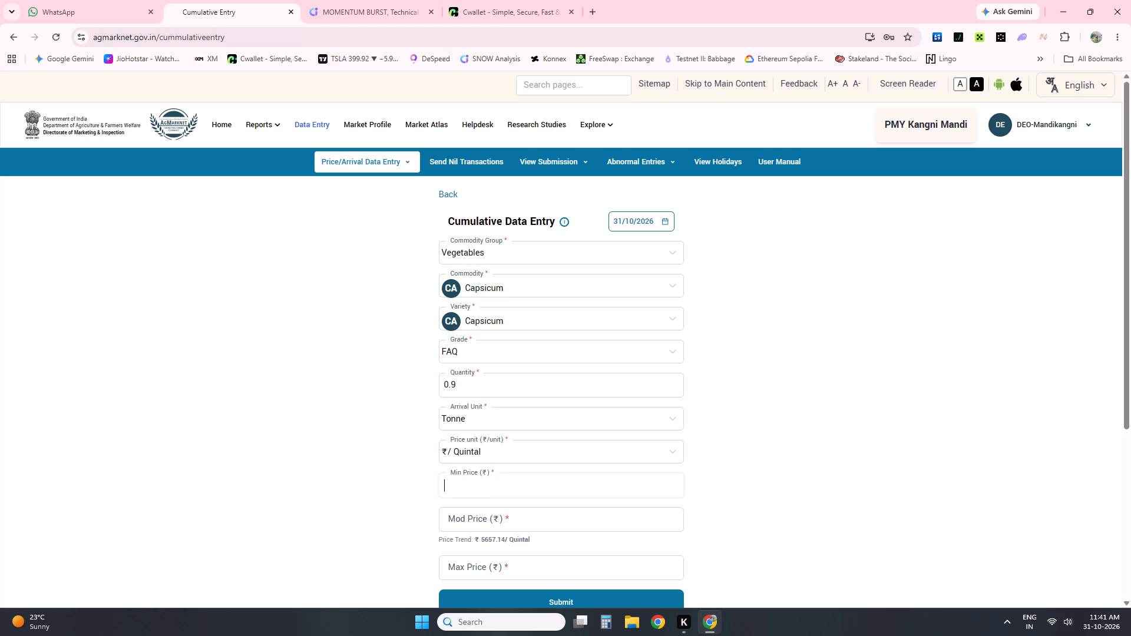
{"action": "type", "text": "2000"}
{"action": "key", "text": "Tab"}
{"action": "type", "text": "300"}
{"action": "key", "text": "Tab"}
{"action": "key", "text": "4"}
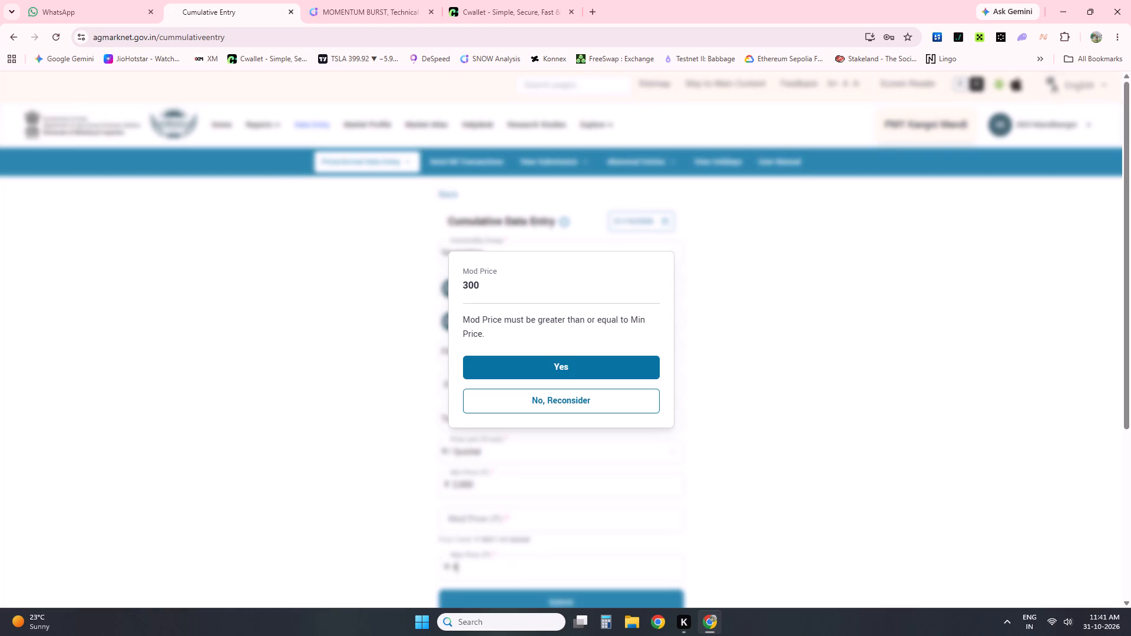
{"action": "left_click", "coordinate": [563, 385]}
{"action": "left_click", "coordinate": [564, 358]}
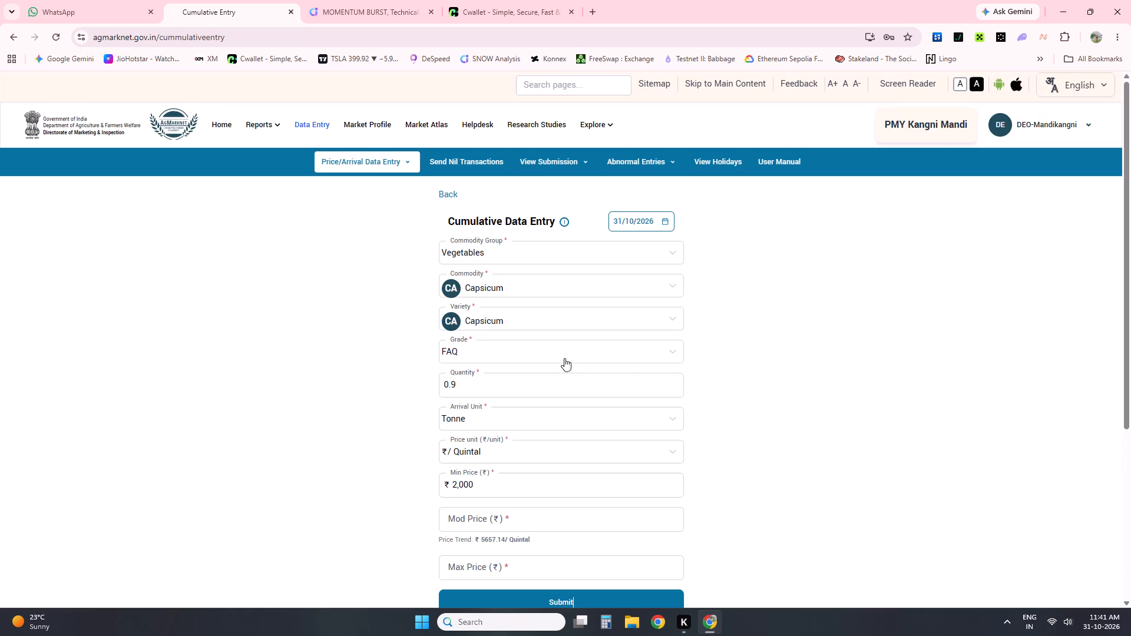
Enter mod price 3000 and max price 4000, and submit the Capsicum entry.
{"action": "left_click", "coordinate": [500, 487]}
{"action": "left_click", "coordinate": [491, 525]}
{"action": "type", "text": "3000"}
{"action": "key", "text": "Tab"}
{"action": "type", "text": "4000"}
{"action": "key", "text": "Tab"}
{"action": "key", "text": "Return"}
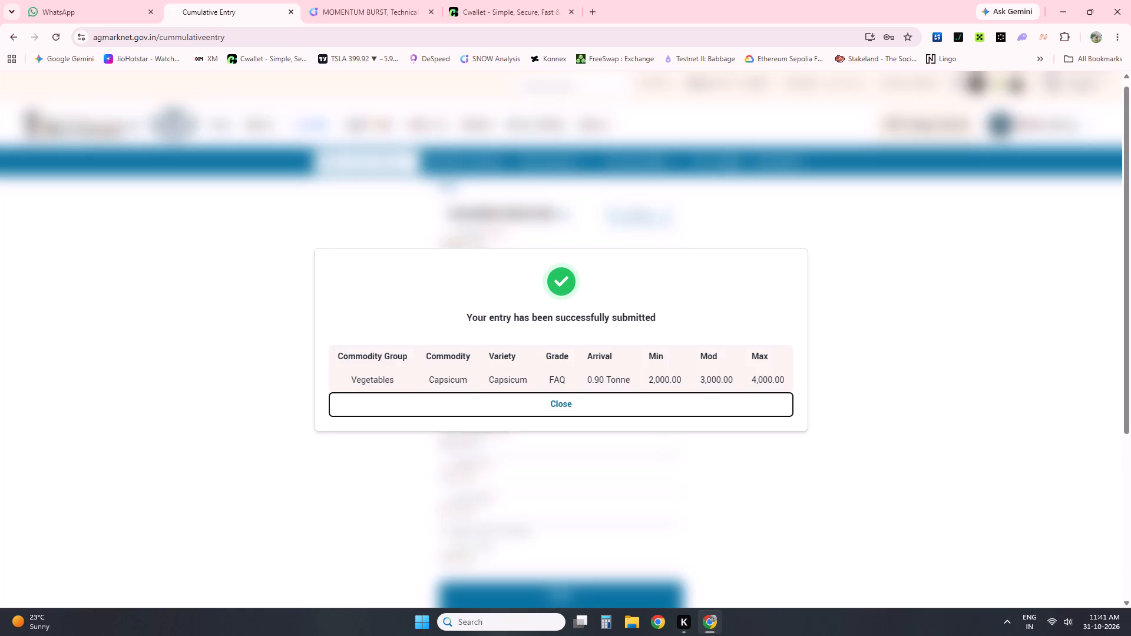
{"action": "key", "text": "Tab"}
{"action": "key", "text": "Return"}
Add a new Vegetables entry with commodity Carrot, variety Carrot and grade FAQ.
{"action": "scroll", "coordinate": [638, 496], "scroll_direction": "down", "scroll_amount": 6}
{"action": "left_click", "coordinate": [1069, 380]}
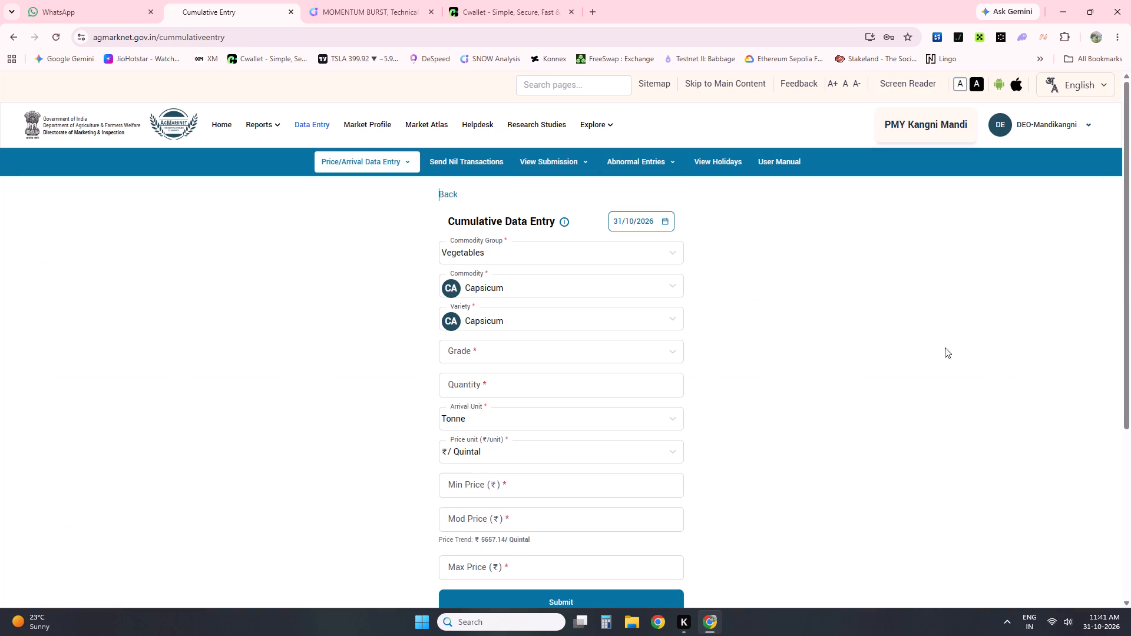
{"action": "left_click", "coordinate": [545, 292]}
{"action": "scroll", "coordinate": [539, 371], "scroll_direction": "down", "scroll_amount": 3}
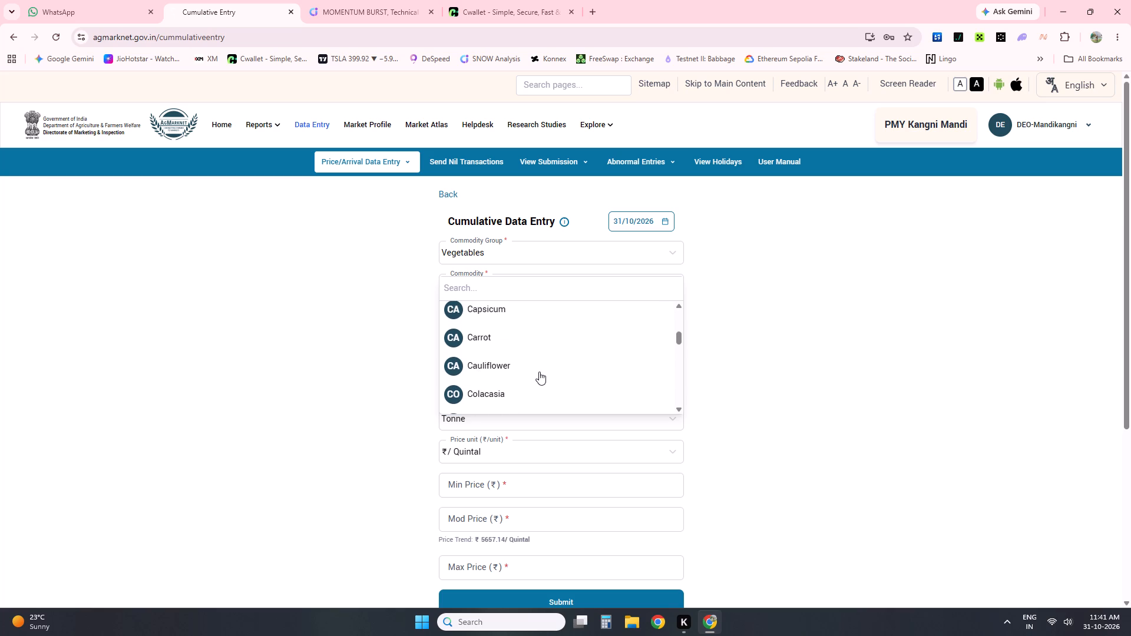
{"action": "scroll", "coordinate": [539, 372], "scroll_direction": "down", "scroll_amount": 1}
{"action": "scroll", "coordinate": [539, 372], "scroll_direction": "up", "scroll_amount": 1}
{"action": "left_click", "coordinate": [502, 343]}
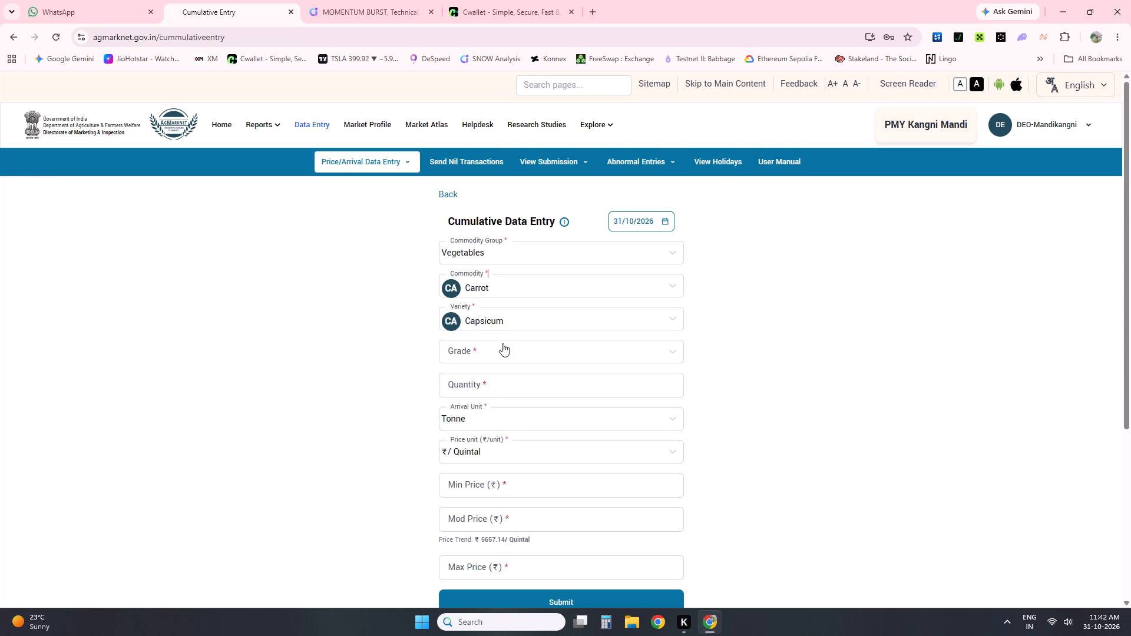
{"action": "left_click", "coordinate": [502, 327]}
{"action": "left_click", "coordinate": [501, 339]}
{"action": "left_click", "coordinate": [501, 353]}
{"action": "double_click", "coordinate": [505, 380]}
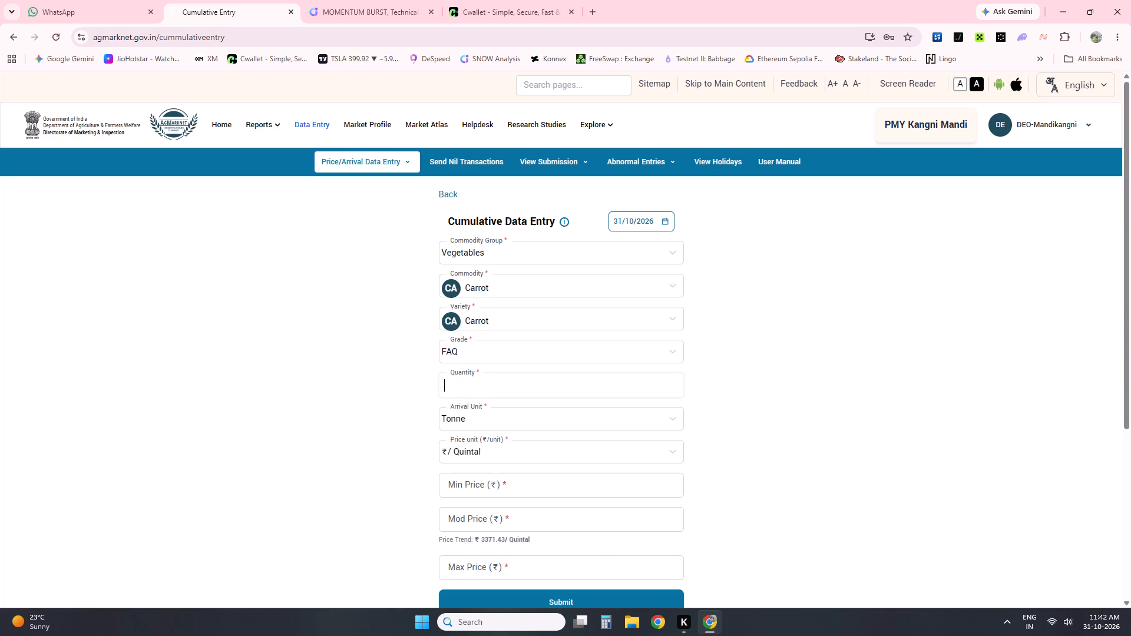
Enter quantity 0.5, min price 2500, mod price 3500 and max price 4000, and submit the Carrot entry.
{"action": "type", "text": "0.5"}
{"action": "key", "text": "Tab"}
{"action": "key", "text": "Tab"}
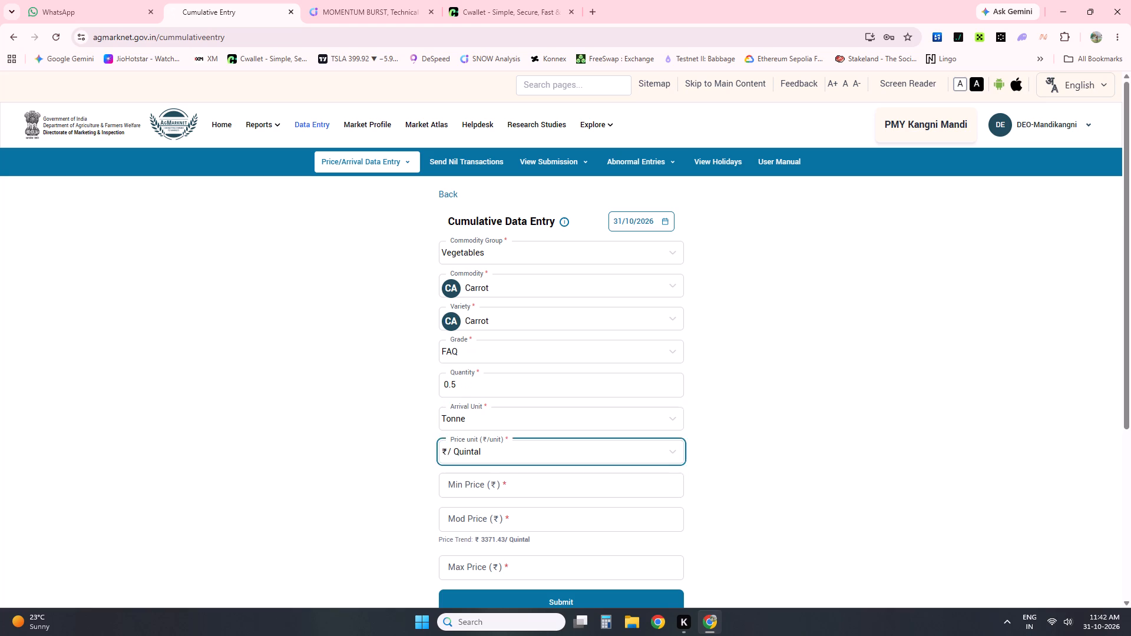
{"action": "key", "text": "Tab"}
{"action": "type", "text": "2500"}
{"action": "key", "text": "Tab"}
{"action": "type", "text": "3500"}
{"action": "key", "text": "Tab"}
{"action": "type", "text": "4100"}
{"action": "key", "text": "BackSpace"}
{"action": "key", "text": "BackSpace"}
{"action": "key", "text": "BackSpace"}
{"action": "type", "text": "000"}
{"action": "key", "text": "Tab"}
{"action": "key", "text": "Return"}
{"action": "key", "text": "Tab"}
{"action": "key", "text": "Return"}
Add a new Vegetables entry with commodity Cauliflower, variety Cauliflower and grade FAQ.
{"action": "scroll", "coordinate": [504, 380], "scroll_direction": "down", "scroll_amount": 3}
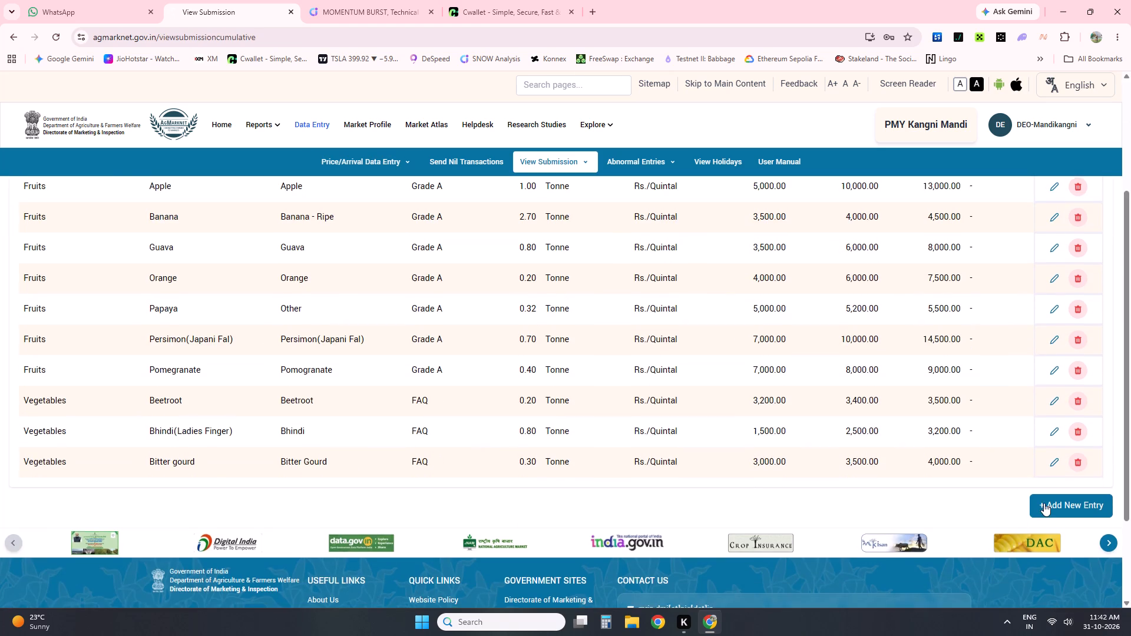
{"action": "left_click", "coordinate": [1044, 503]}
{"action": "left_click", "coordinate": [478, 278]}
{"action": "scroll", "coordinate": [503, 349], "scroll_direction": "down", "scroll_amount": 2}
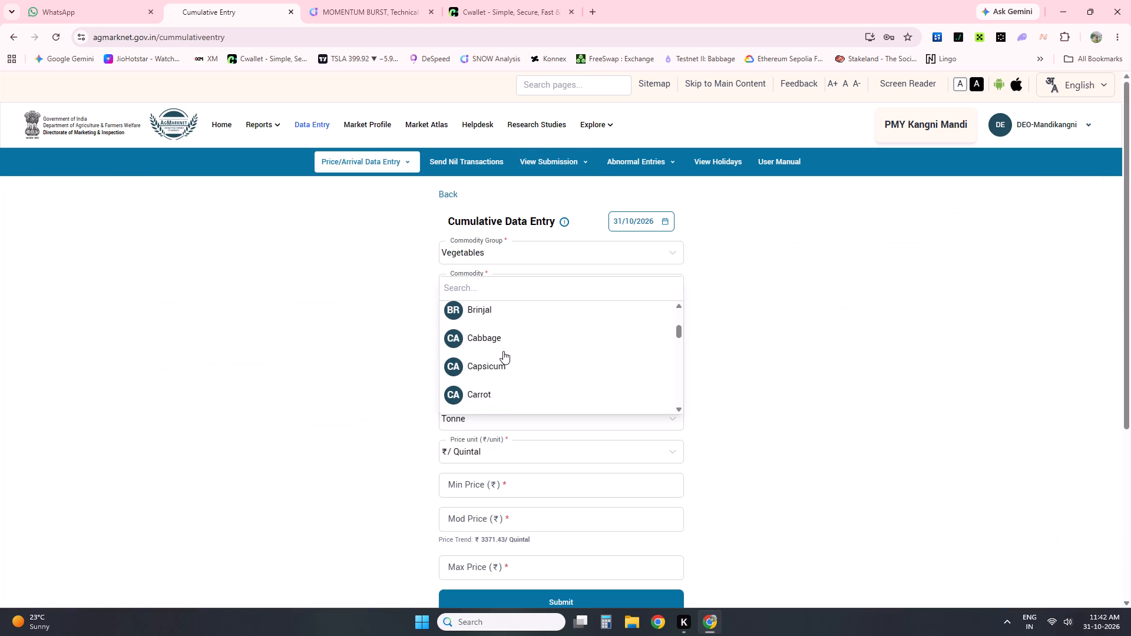
{"action": "scroll", "coordinate": [503, 351], "scroll_direction": "down", "scroll_amount": 1}
{"action": "left_click", "coordinate": [498, 360]}
{"action": "left_click", "coordinate": [505, 318]}
{"action": "left_click", "coordinate": [500, 355]}
{"action": "left_click", "coordinate": [500, 360]}
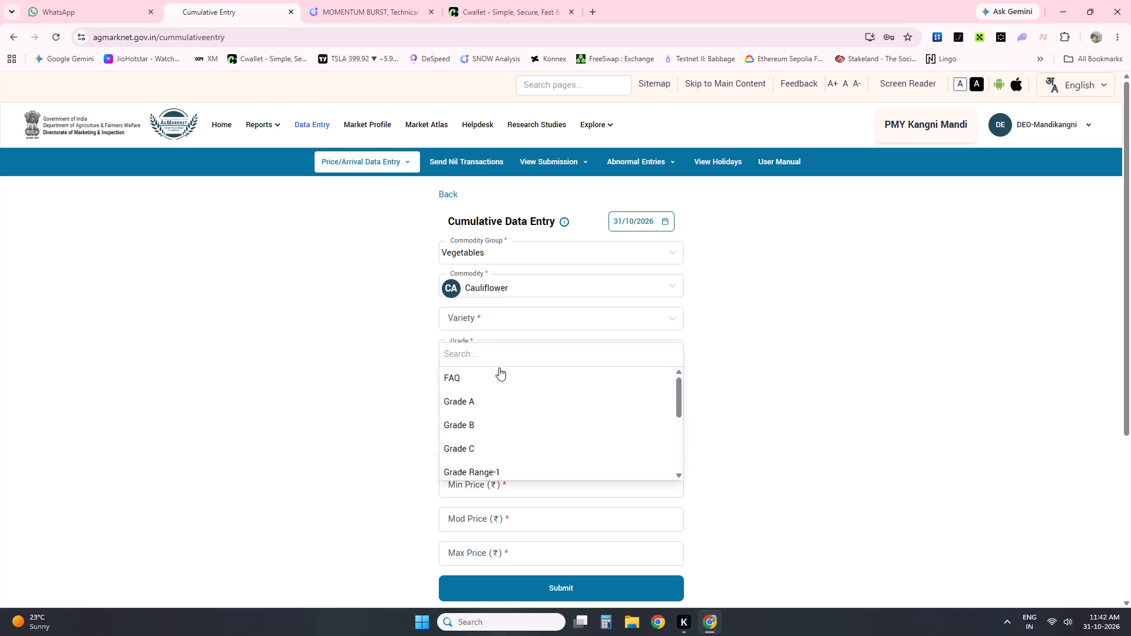
{"action": "left_click", "coordinate": [501, 326]}
{"action": "left_click", "coordinate": [495, 359]}
{"action": "left_click", "coordinate": [495, 354]}
{"action": "left_click", "coordinate": [484, 382]}
{"action": "left_click", "coordinate": [483, 393]}
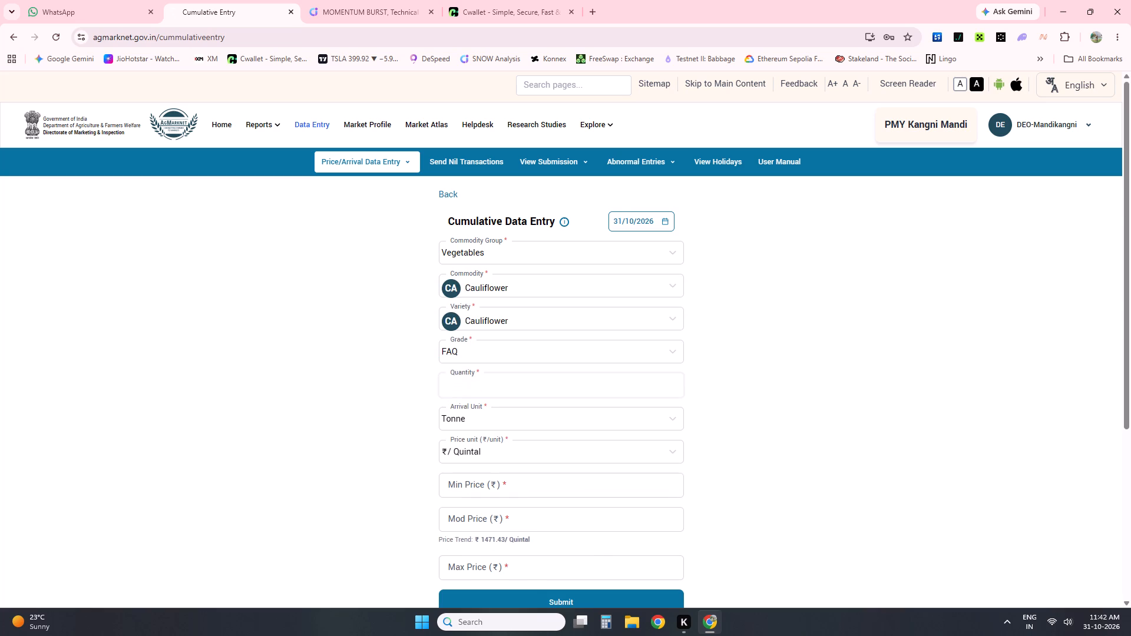
Enter quantity 1.9, min price 1000, mod price 1200 and max price 1500, and submit the Cauliflower entry.
{"action": "type", "text": "1.9"}
{"action": "key", "text": "Tab"}
{"action": "key", "text": "Tab"}
{"action": "key", "text": "Tab"}
{"action": "type", "text": "1000"}
{"action": "key", "text": "Tab"}
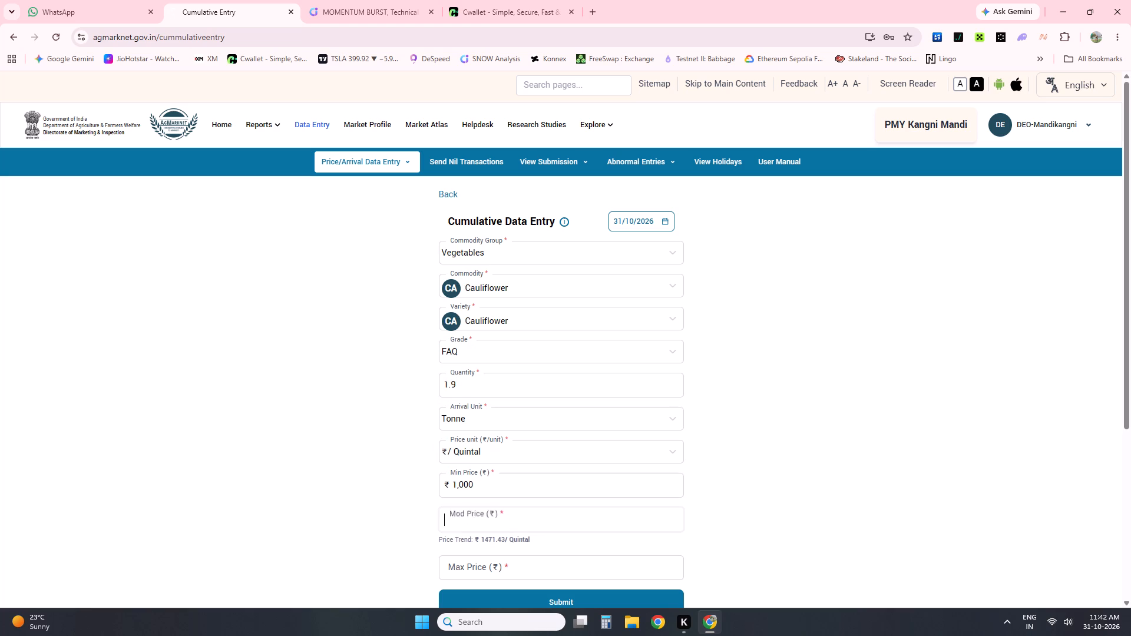
{"action": "type", "text": "1200"}
{"action": "key", "text": "Tab"}
{"action": "type", "text": "1500"}
{"action": "key", "text": "Tab"}
{"action": "key", "text": "Return"}
{"action": "key", "text": "Tab"}
{"action": "key", "text": "Return"}
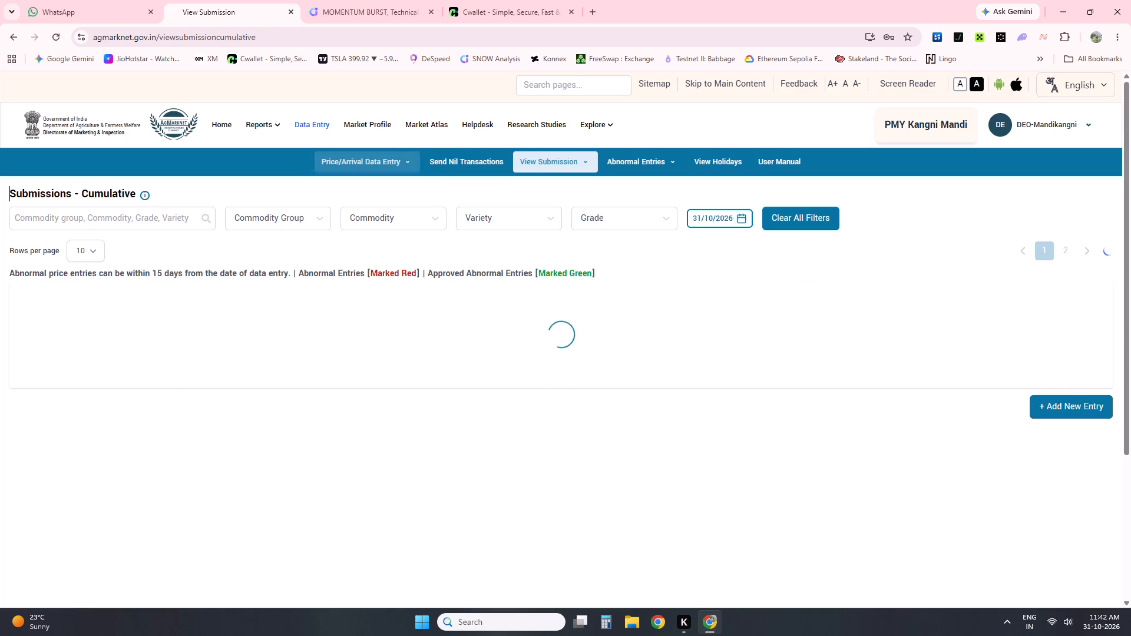
Add a new Vegetables entry with commodity Colacasia, variety Colacasia and grade FAQ.
{"action": "scroll", "coordinate": [491, 387], "scroll_direction": "down", "scroll_amount": 7}
{"action": "left_click", "coordinate": [1046, 377]}
{"action": "left_click", "coordinate": [471, 269]}
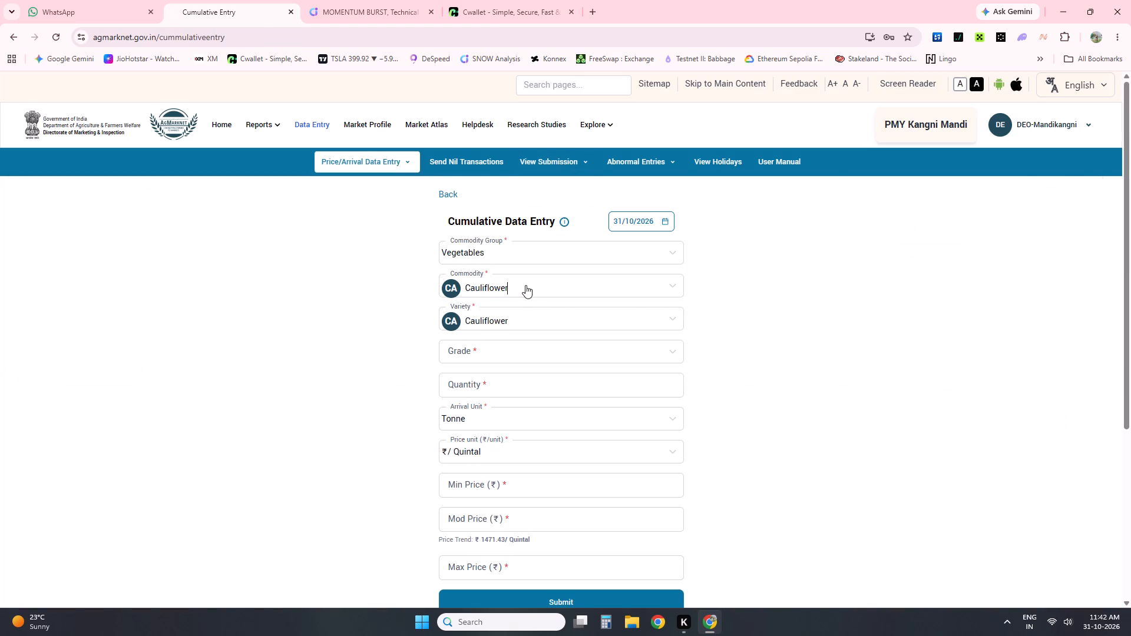
{"action": "left_click", "coordinate": [525, 285]}
{"action": "scroll", "coordinate": [510, 347], "scroll_direction": "down", "scroll_amount": 4}
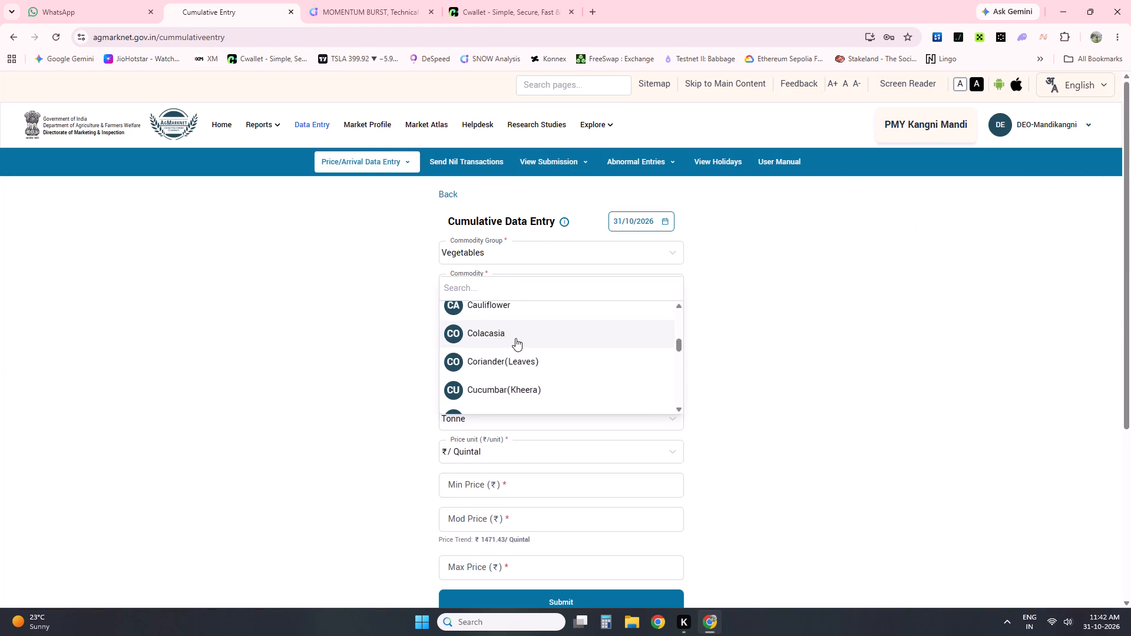
{"action": "left_click", "coordinate": [515, 338]}
{"action": "left_click", "coordinate": [490, 321]}
{"action": "left_click", "coordinate": [498, 325]}
{"action": "left_click", "coordinate": [491, 342]}
{"action": "left_click", "coordinate": [488, 352]}
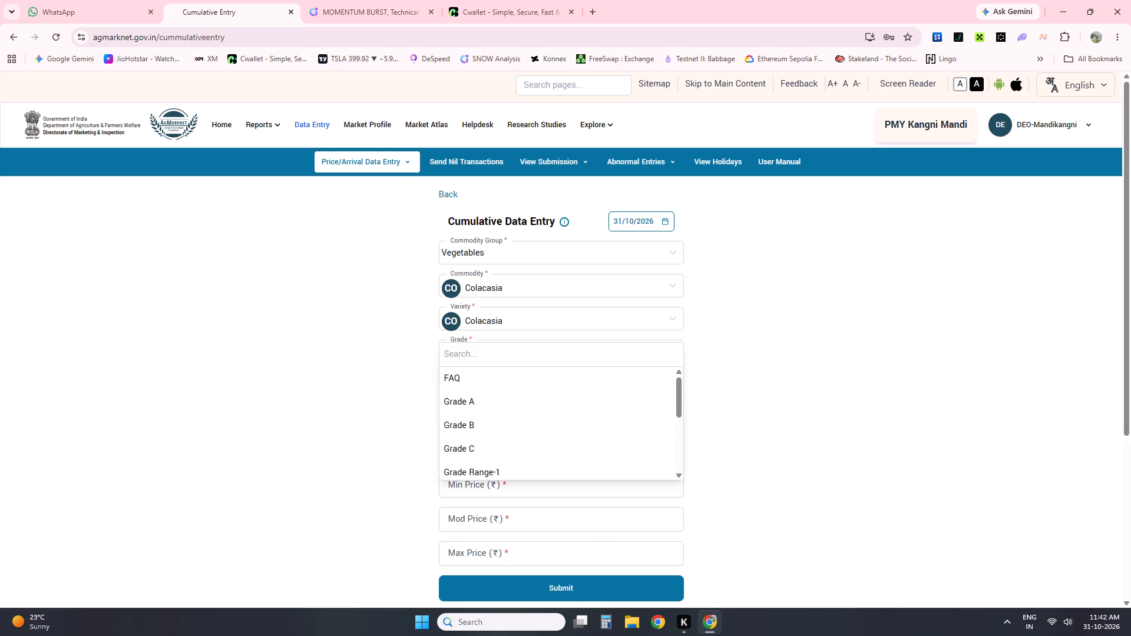
{"action": "left_click", "coordinate": [482, 367]}
{"action": "left_click_drag", "start_coordinate": [483, 367], "coordinate": [483, 375]}
{"action": "left_click", "coordinate": [497, 356]}
{"action": "left_click", "coordinate": [489, 383]}
{"action": "left_click", "coordinate": [494, 376]}
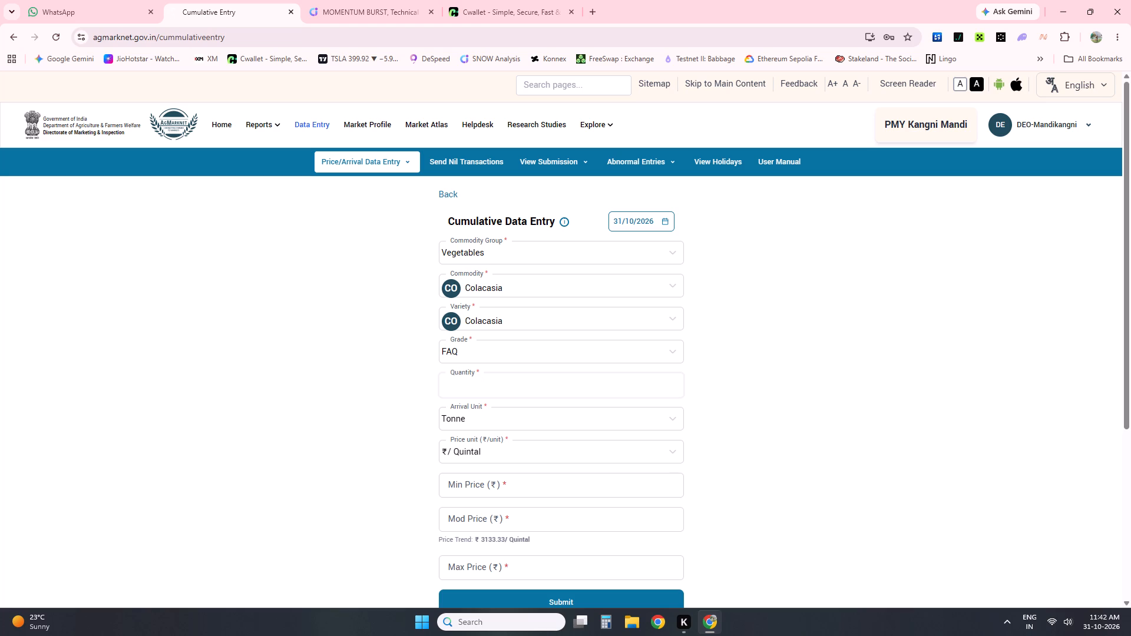
Enter quantity 0.2, min price 3500, mod price 3800 and max price 4000, and submit the Colacasia entry.
{"action": "type", "text": "0.2"}
{"action": "key", "text": "Tab"}
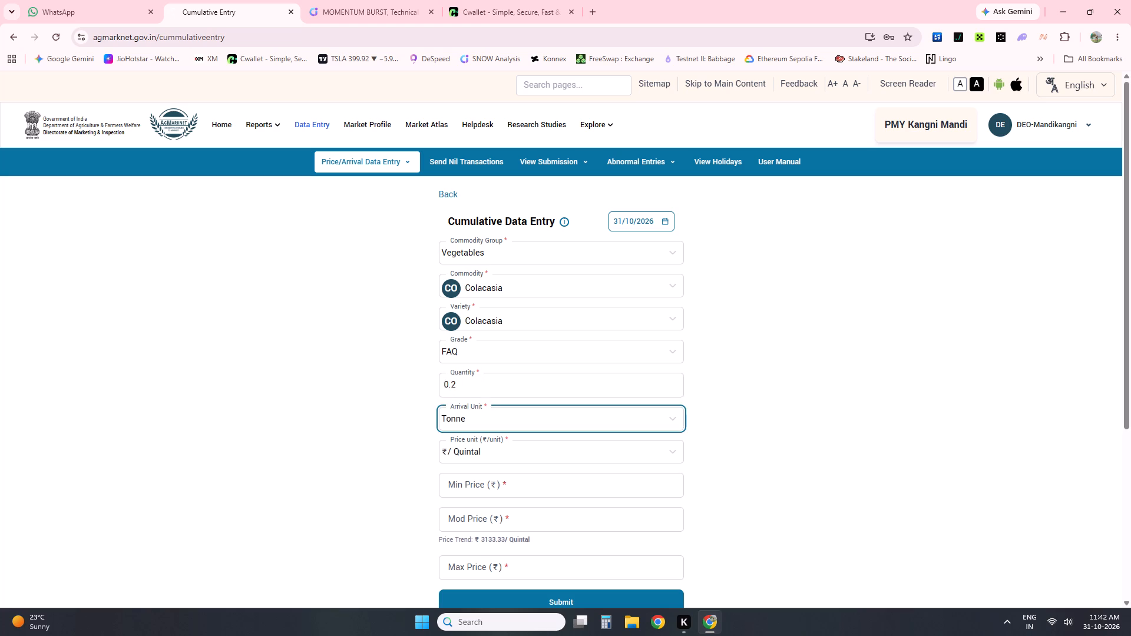
{"action": "key", "text": "Tab"}
{"action": "key", "text": "Tab"}
{"action": "type", "text": "3500"}
{"action": "key", "text": "Tab"}
{"action": "type", "text": "3800"}
{"action": "key", "text": "Tab"}
{"action": "type", "text": "4000"}
{"action": "key", "text": "Tab"}
{"action": "key", "text": "Return"}
{"action": "key", "text": "Tab"}
{"action": "key", "text": "Return"}
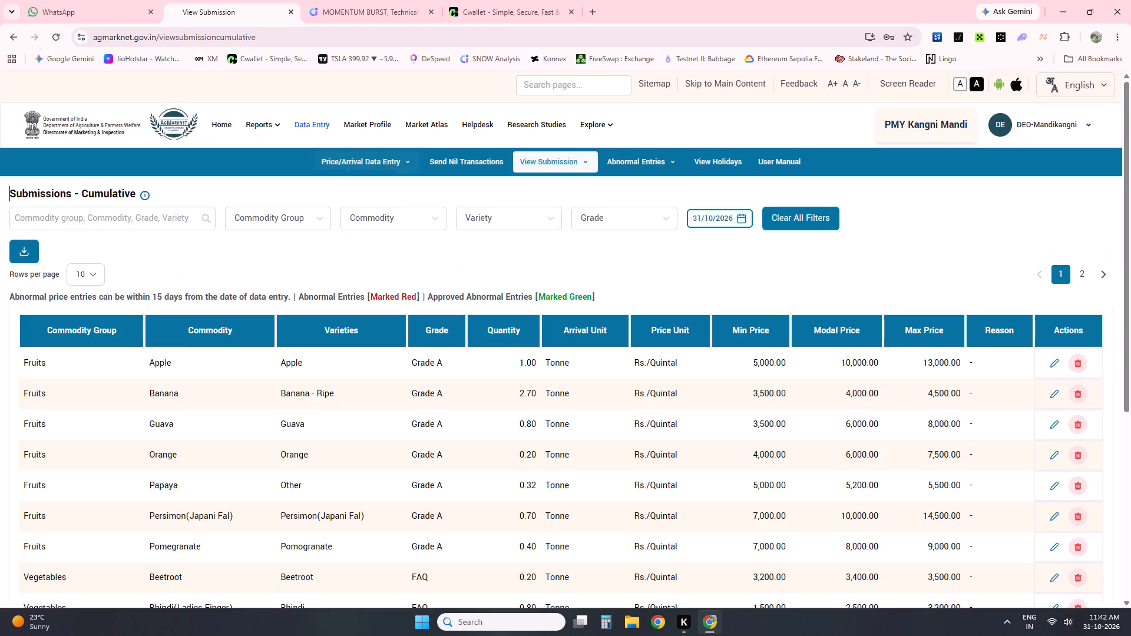
Add a new Vegetables entry with commodity Coriander(Leaves), variety Coriander and grade FAQ.
{"action": "scroll", "coordinate": [494, 376], "scroll_direction": "down", "scroll_amount": 4}
{"action": "left_click", "coordinate": [1073, 442]}
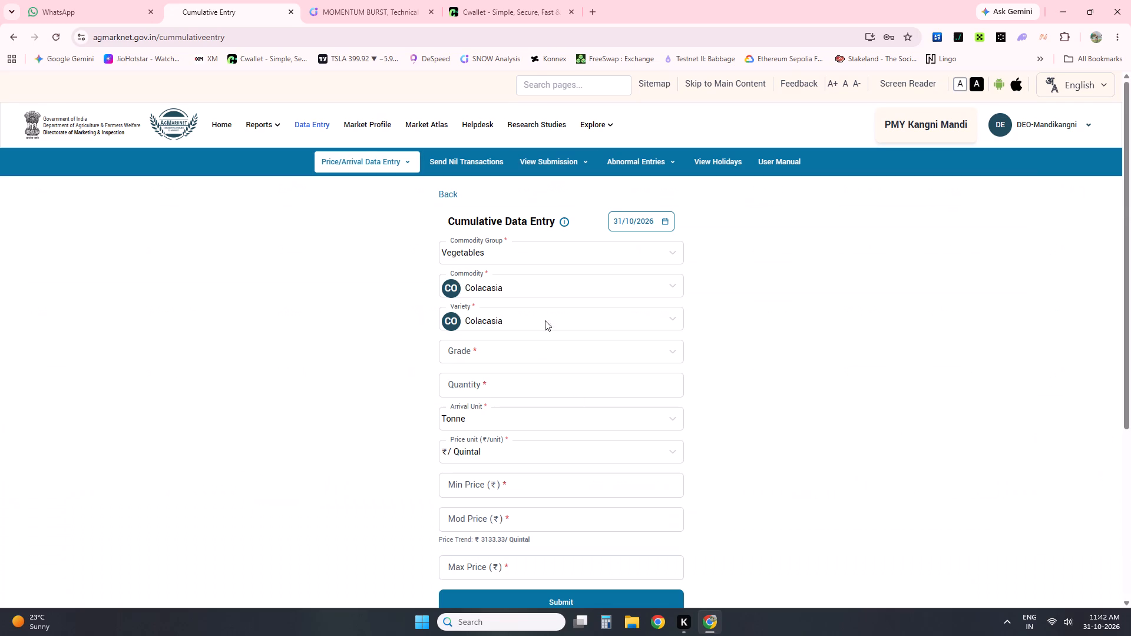
{"action": "left_click", "coordinate": [548, 278]}
{"action": "scroll", "coordinate": [535, 359], "scroll_direction": "down", "scroll_amount": 4}
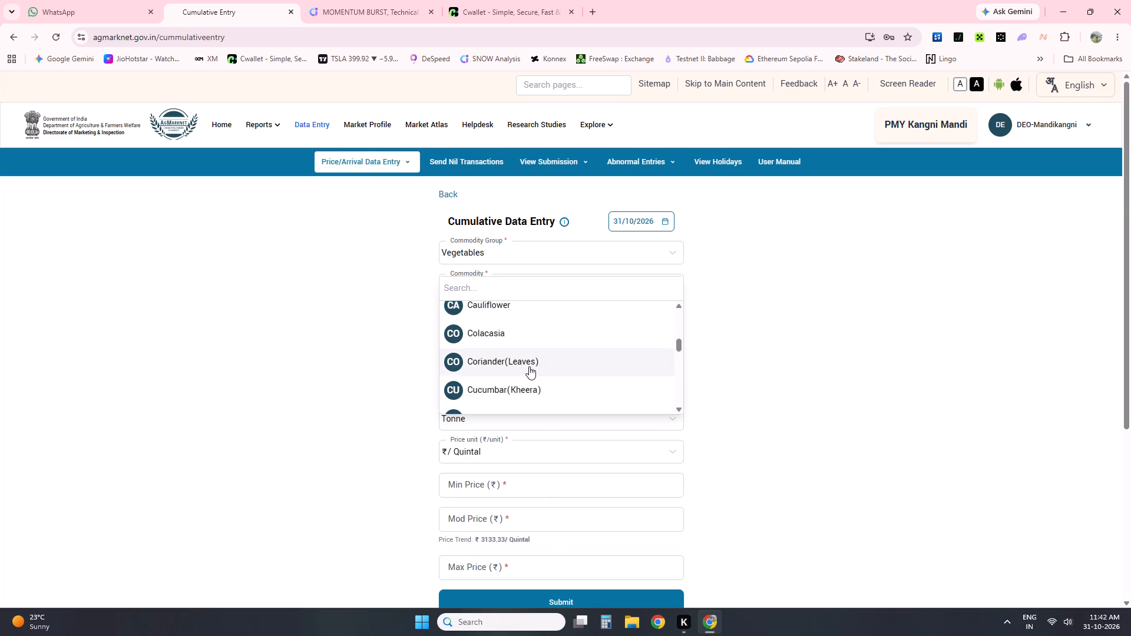
{"action": "left_click", "coordinate": [519, 363]}
{"action": "left_click", "coordinate": [515, 326]}
{"action": "left_click", "coordinate": [512, 343]}
{"action": "left_click", "coordinate": [512, 359]}
{"action": "left_click", "coordinate": [511, 375]}
{"action": "left_click", "coordinate": [512, 385]}
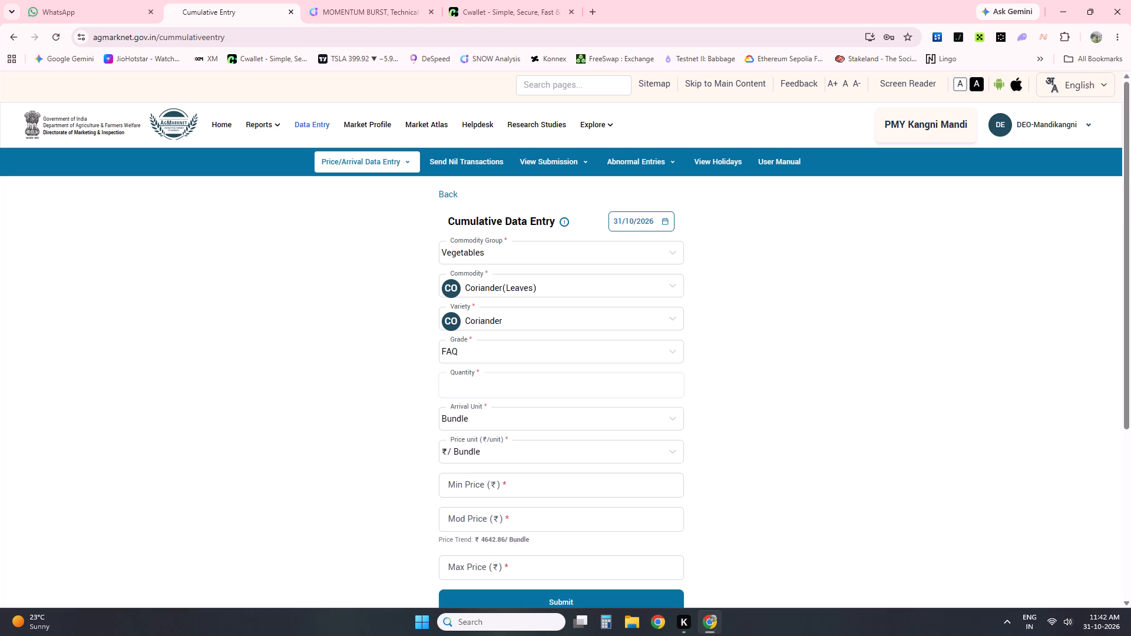
Enter quantity 0.5 for Coriander(Leaves), with arrival unit Quintal and price unit ₹/ Quintal.
{"action": "type", "text": "0.5"}
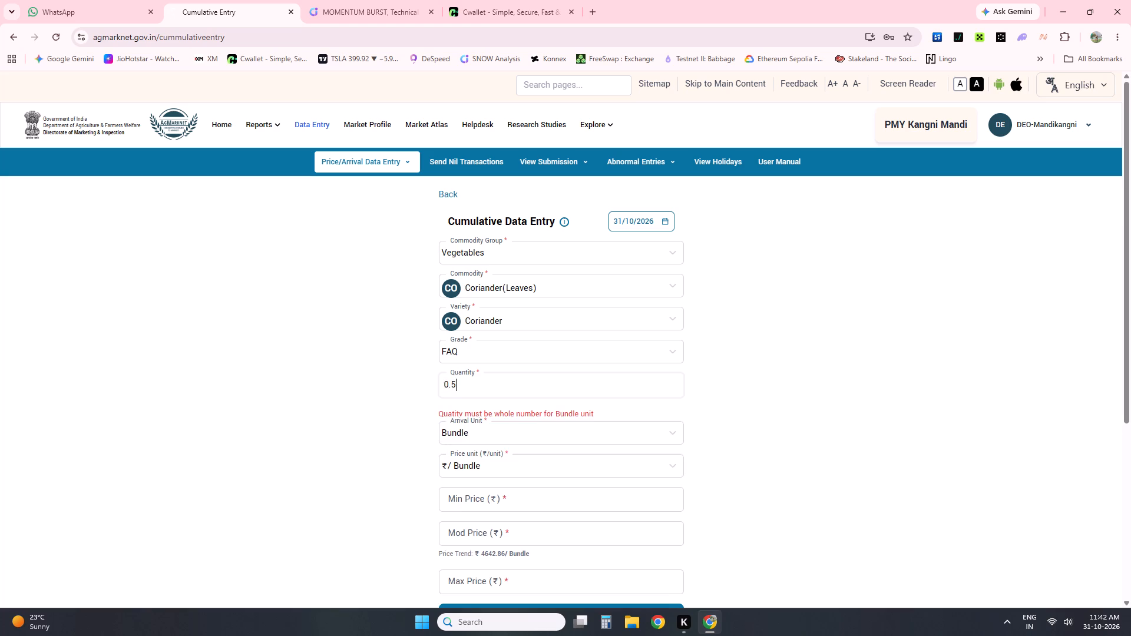
{"action": "key", "text": "Tab"}
{"action": "key", "text": "Tab"}
{"action": "left_click", "coordinate": [510, 441]}
{"action": "left_click", "coordinate": [467, 441]}
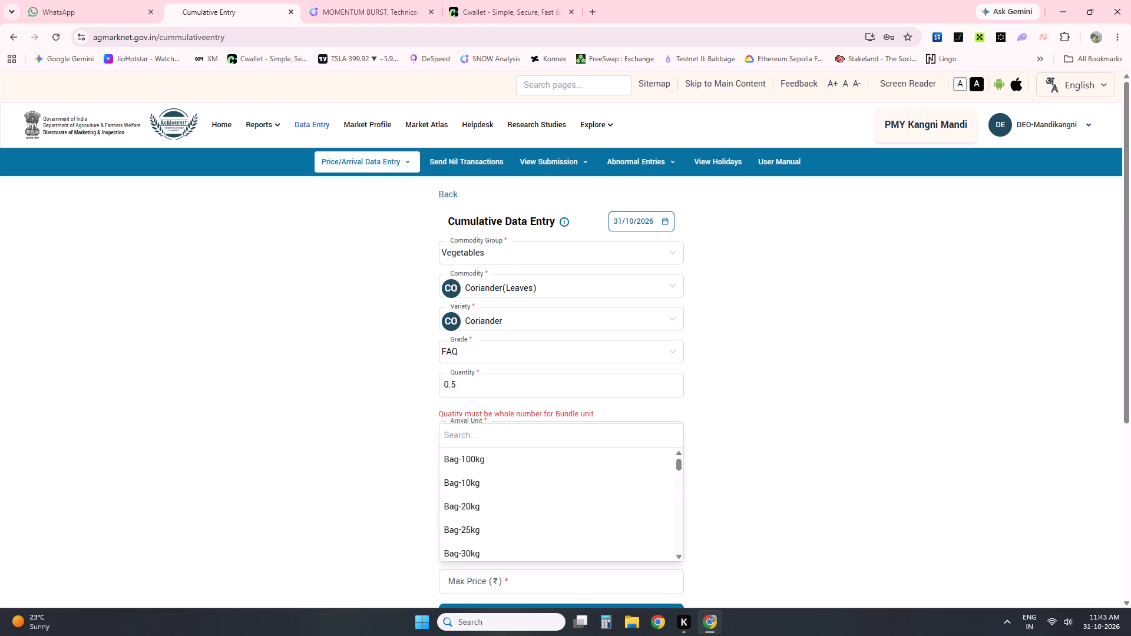
{"action": "key", "text": "q"}
{"action": "double_click", "coordinate": [469, 461]}
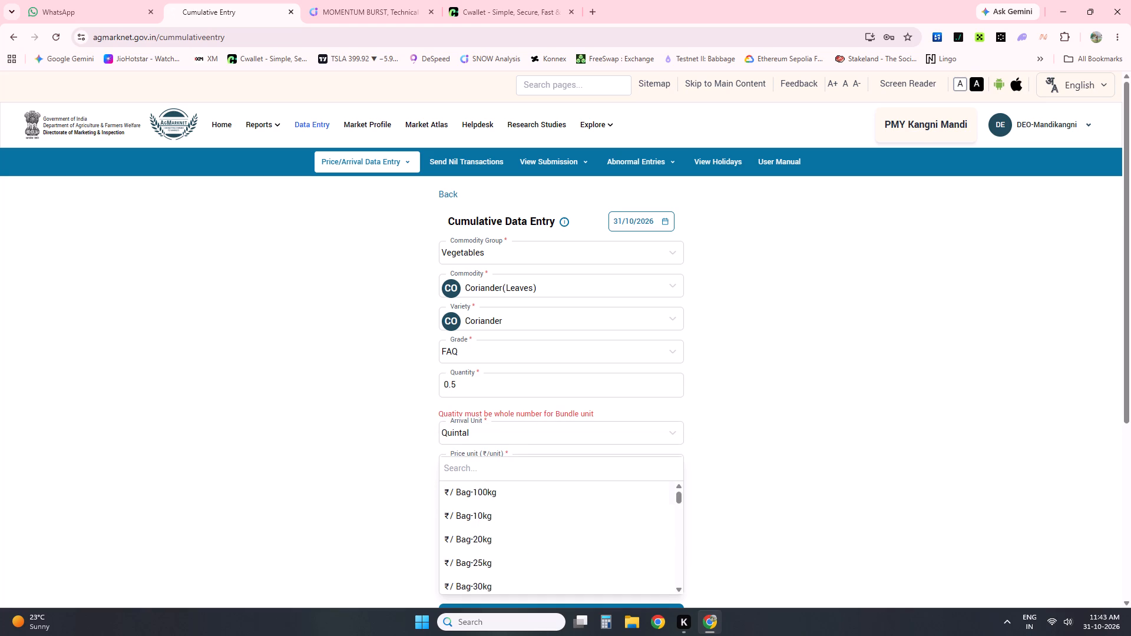
{"action": "left_click", "coordinate": [464, 467]}
{"action": "key", "text": "q"}
{"action": "left_click", "coordinate": [471, 491]}
{"action": "left_click", "coordinate": [475, 505]}
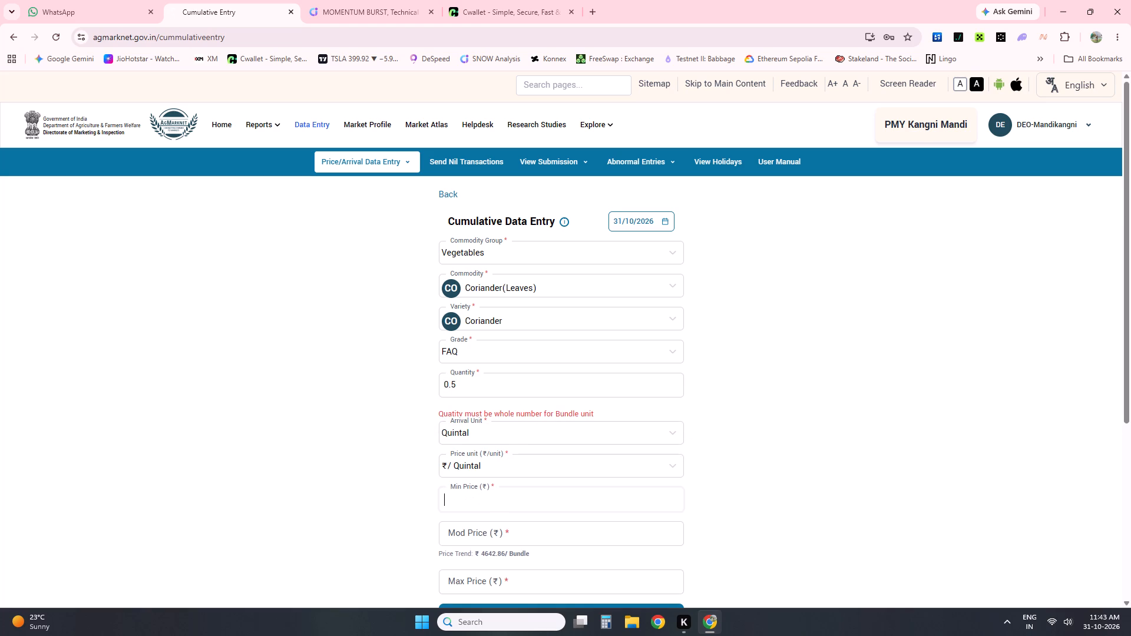
Enter min price 1500, mod price 2500 and max price 3000, and submit the Coriander(Leaves) entry.
{"action": "type", "text": "1500"}
{"action": "key", "text": "Tab"}
{"action": "type", "text": "2500"}
{"action": "key", "text": "Tab"}
{"action": "type", "text": "3000"}
{"action": "key", "text": "Tab"}
{"action": "key", "text": "Return"}
{"action": "key", "text": "Tab"}
{"action": "key", "text": "Return"}
Add a new Vegetables entry with commodity Cucumbar(Kheera), variety Cucumbar and grade FAQ.
{"action": "scroll", "coordinate": [482, 516], "scroll_direction": "down", "scroll_amount": 4}
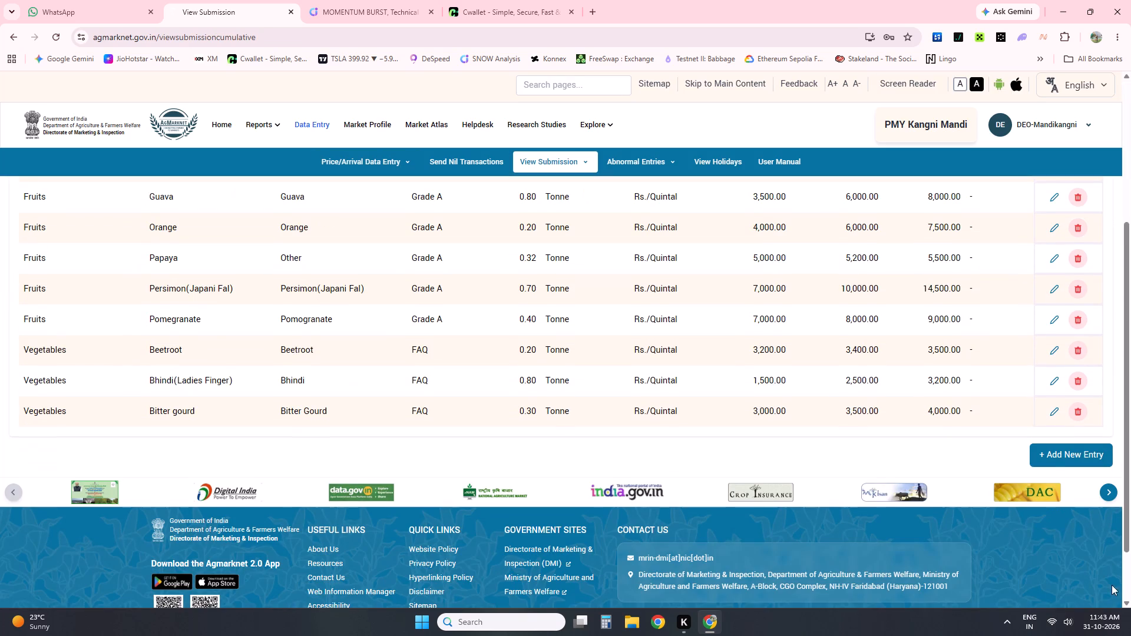
{"action": "left_click", "coordinate": [1063, 432]}
{"action": "left_click", "coordinate": [1063, 441]}
{"action": "left_click", "coordinate": [509, 284]}
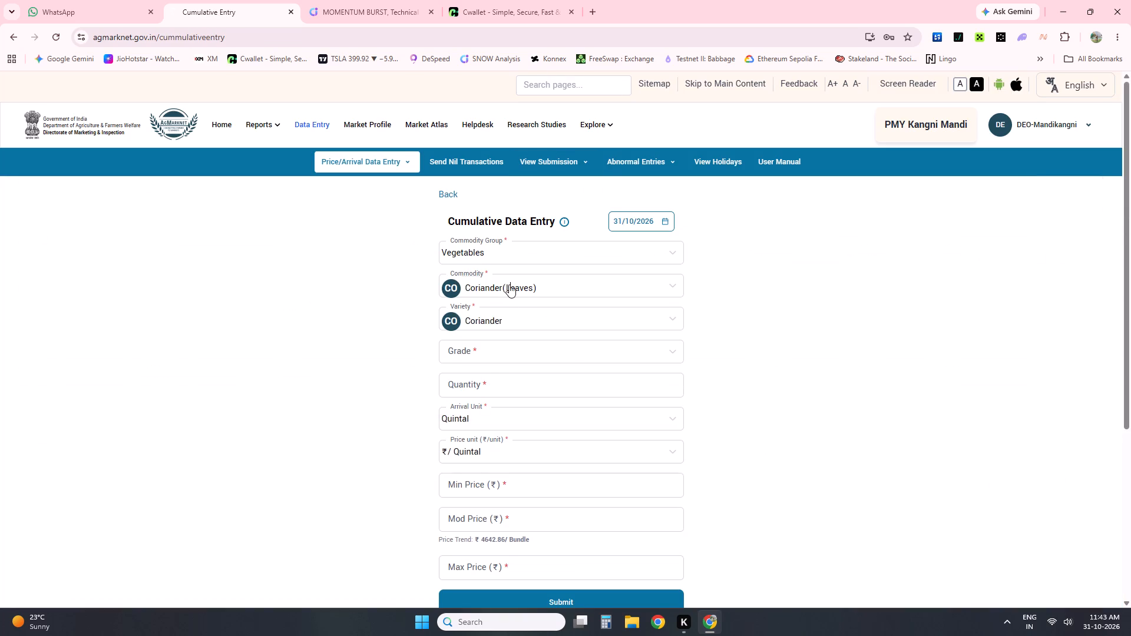
{"action": "scroll", "coordinate": [522, 368], "scroll_direction": "down", "scroll_amount": 4}
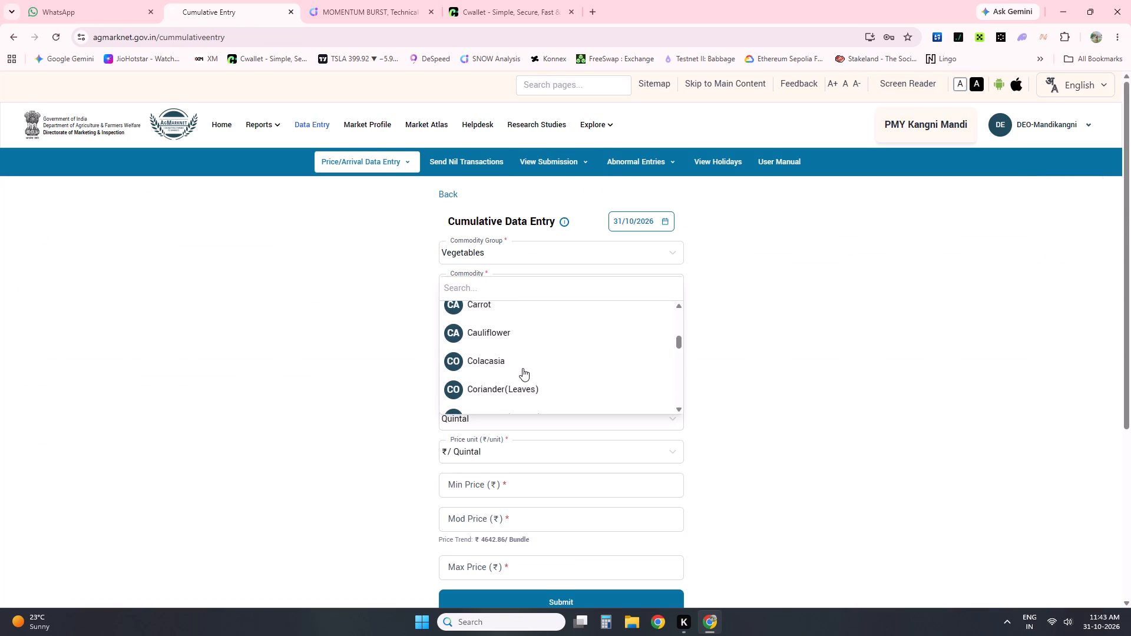
{"action": "left_click", "coordinate": [508, 390]}
{"action": "left_click", "coordinate": [495, 316]}
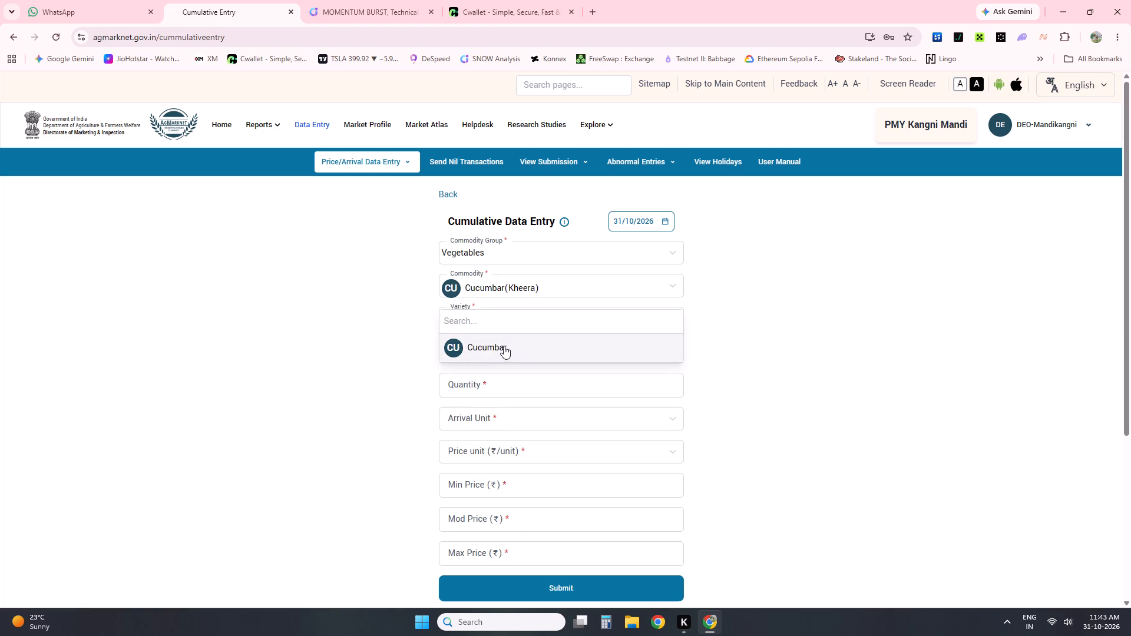
{"action": "left_click", "coordinate": [504, 348]}
{"action": "left_click", "coordinate": [504, 349]}
{"action": "left_click", "coordinate": [500, 376]}
{"action": "left_click", "coordinate": [499, 380]}
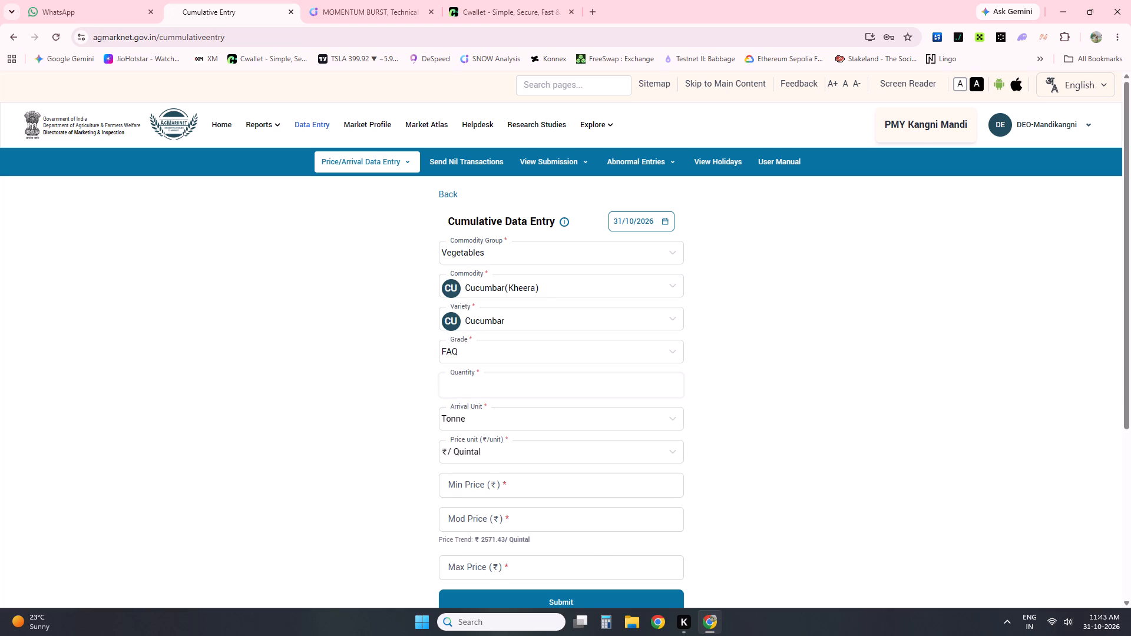
Enter quantity 0.7, min price 1500, mod price 2500 and max price 3500 for Cucumbar(Kheera), and submit the entry.
{"action": "type", "text": "0.7"}
{"action": "key", "text": "Tab"}
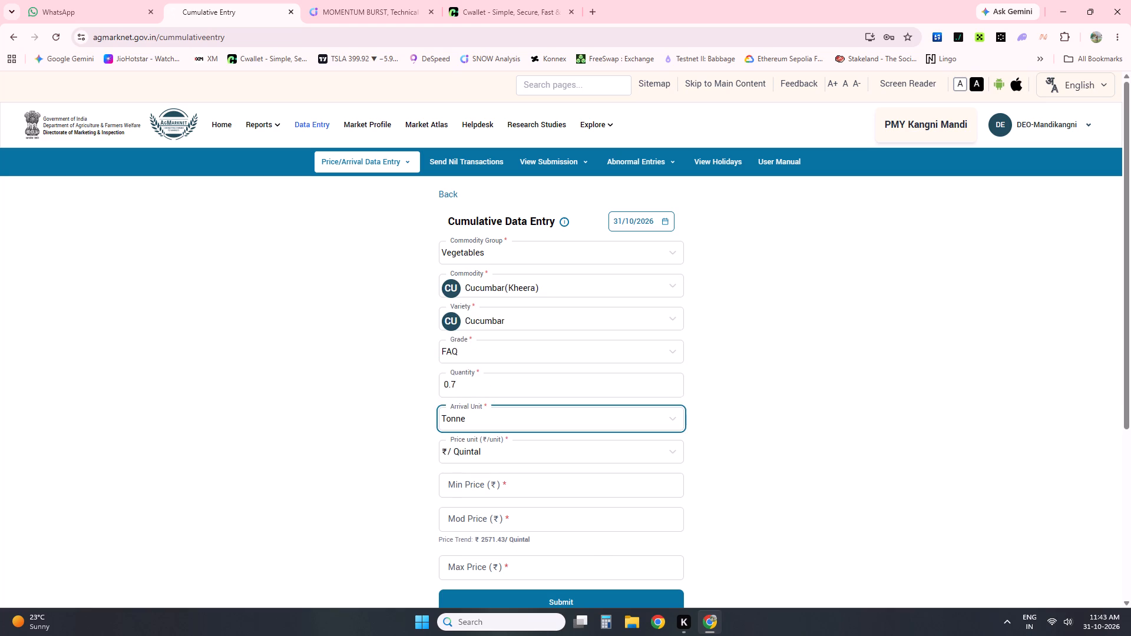
{"action": "key", "text": "Tab"}
{"action": "key", "text": "Tab"}
{"action": "type", "text": "1500"}
{"action": "key", "text": "Tab"}
{"action": "type", "text": "2500"}
{"action": "key", "text": "Tab"}
{"action": "type", "text": "3500"}
{"action": "key", "text": "Tab"}
{"action": "key", "text": "Return"}
{"action": "key", "text": "Tab"}
{"action": "key", "text": "Return"}
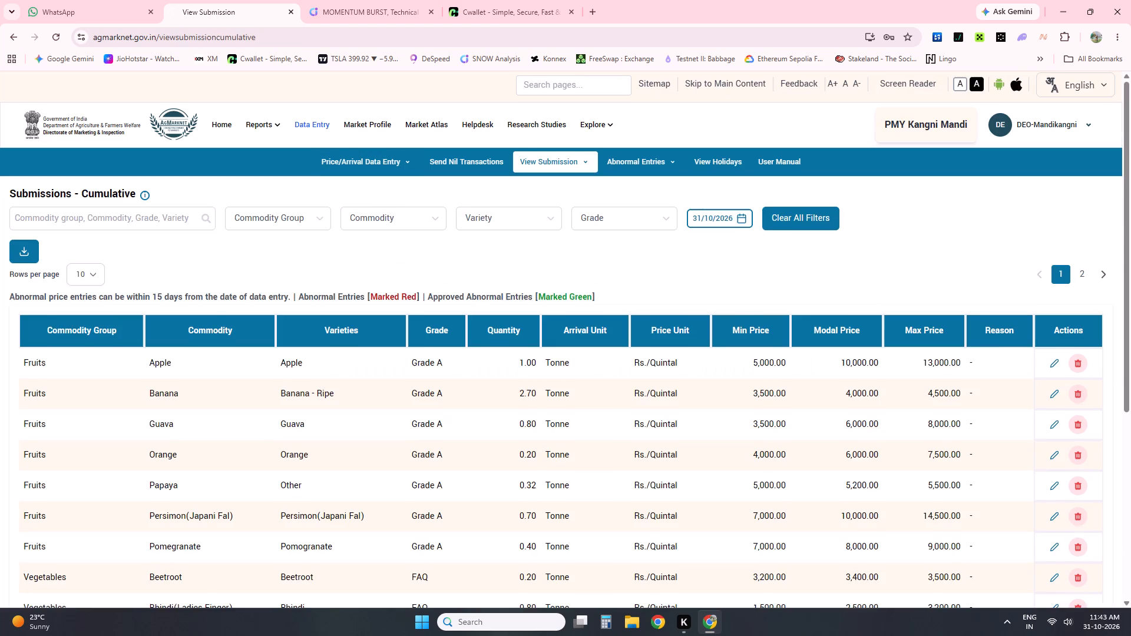
Add a new Vegetables entry with commodity French Beans(Frasbean), variety French Beans (Frasbean) and grade FAQ.
{"action": "scroll", "coordinate": [577, 380], "scroll_direction": "down", "scroll_amount": 3}
{"action": "left_click", "coordinate": [1073, 511]}
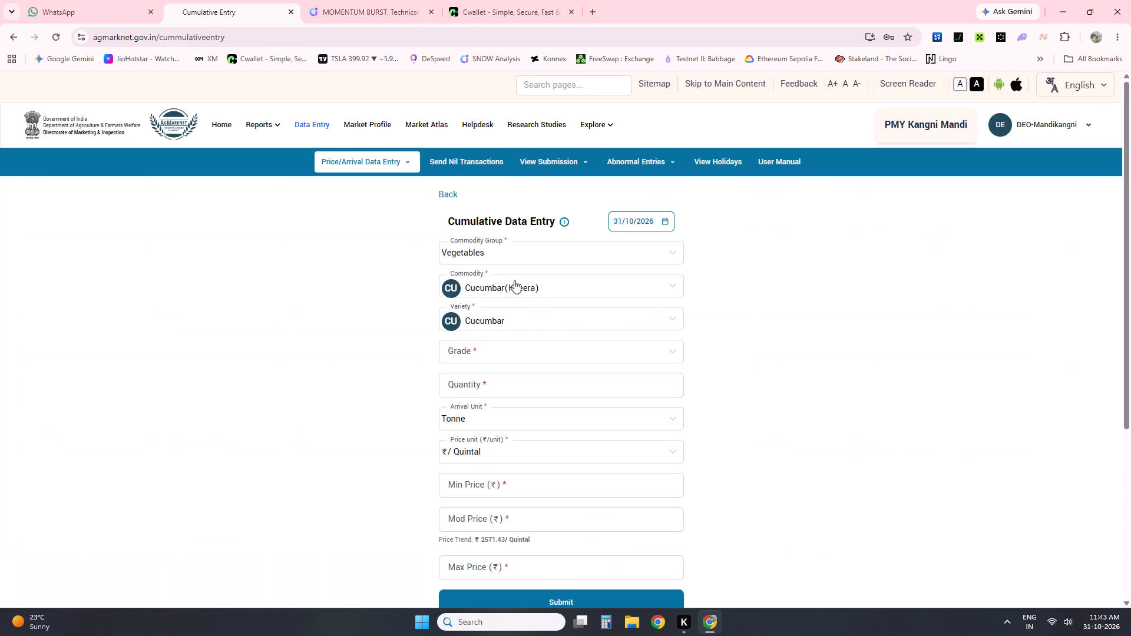
{"action": "left_click", "coordinate": [513, 279]}
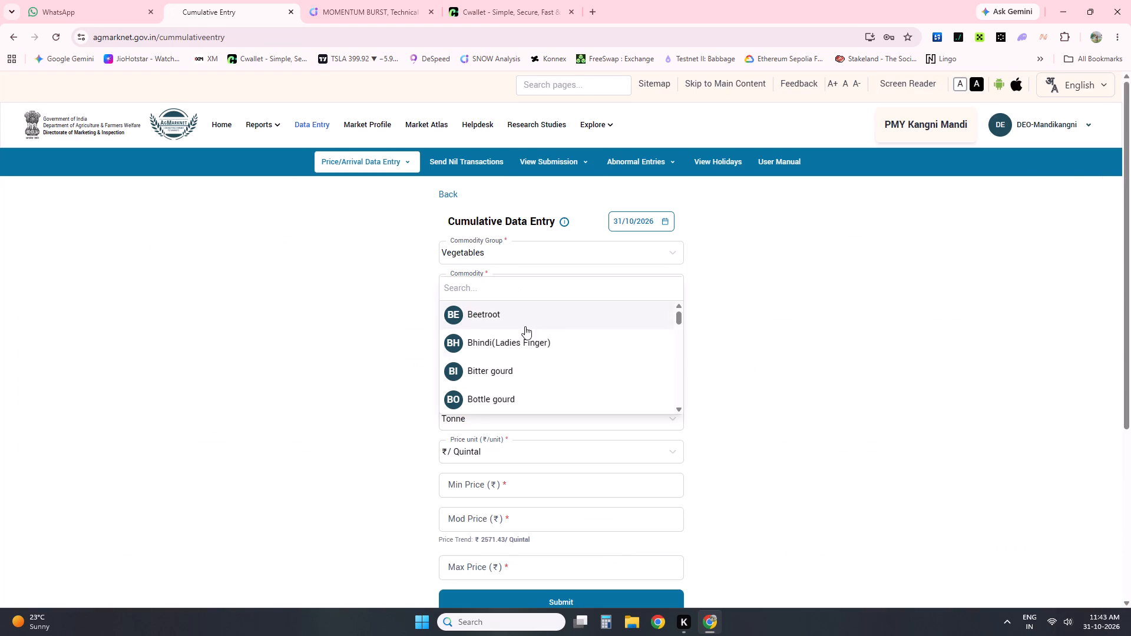
{"action": "scroll", "coordinate": [525, 365], "scroll_direction": "down", "scroll_amount": 3}
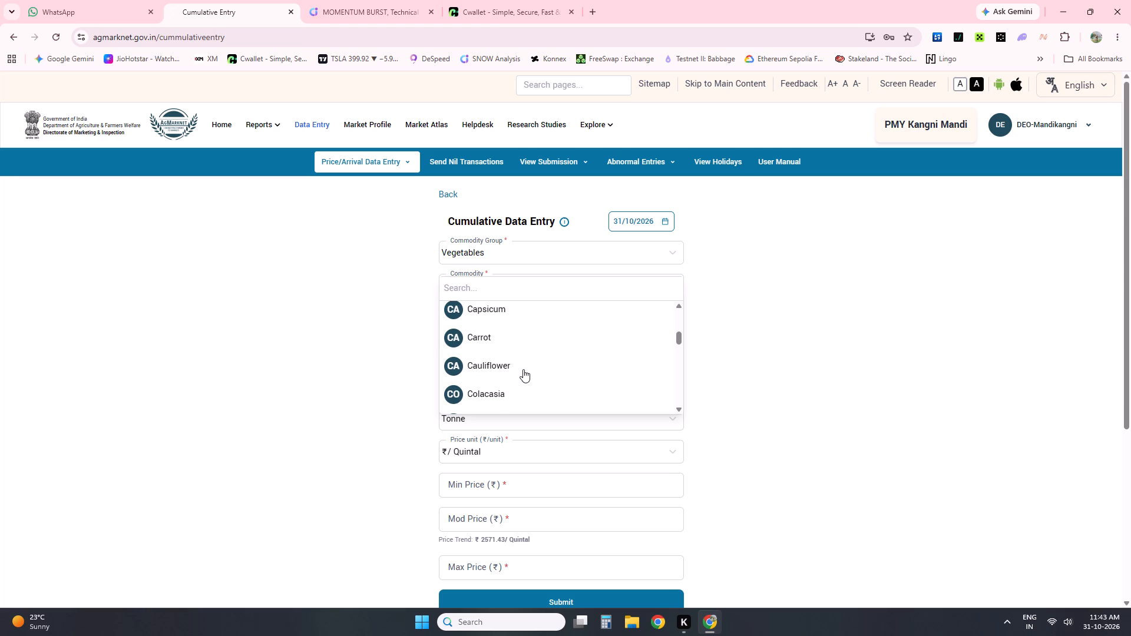
{"action": "scroll", "coordinate": [523, 369], "scroll_direction": "down", "scroll_amount": 2}
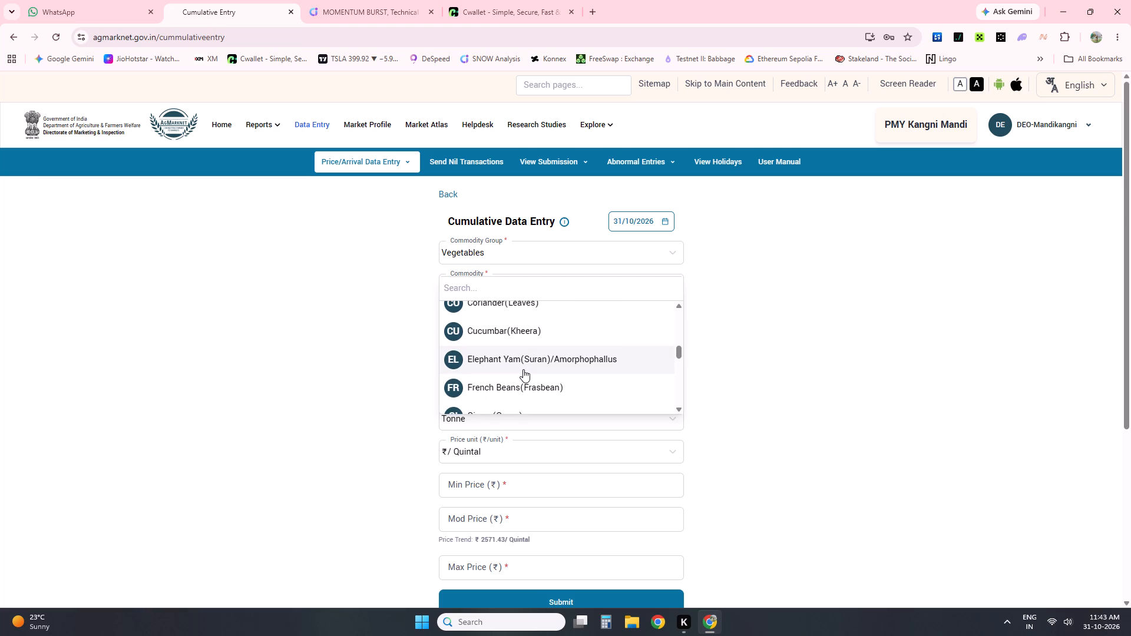
{"action": "left_click", "coordinate": [517, 378]}
{"action": "left_click", "coordinate": [509, 323]}
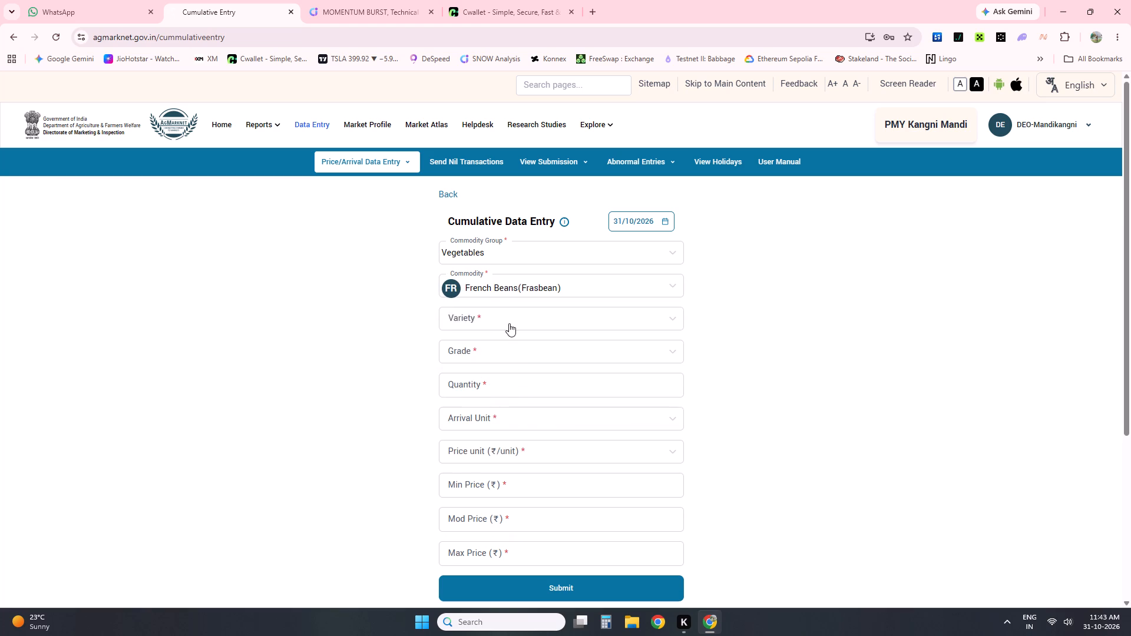
{"action": "left_click", "coordinate": [508, 352]}
{"action": "left_click", "coordinate": [501, 351]}
{"action": "left_click", "coordinate": [494, 376]}
{"action": "left_click", "coordinate": [495, 383]}
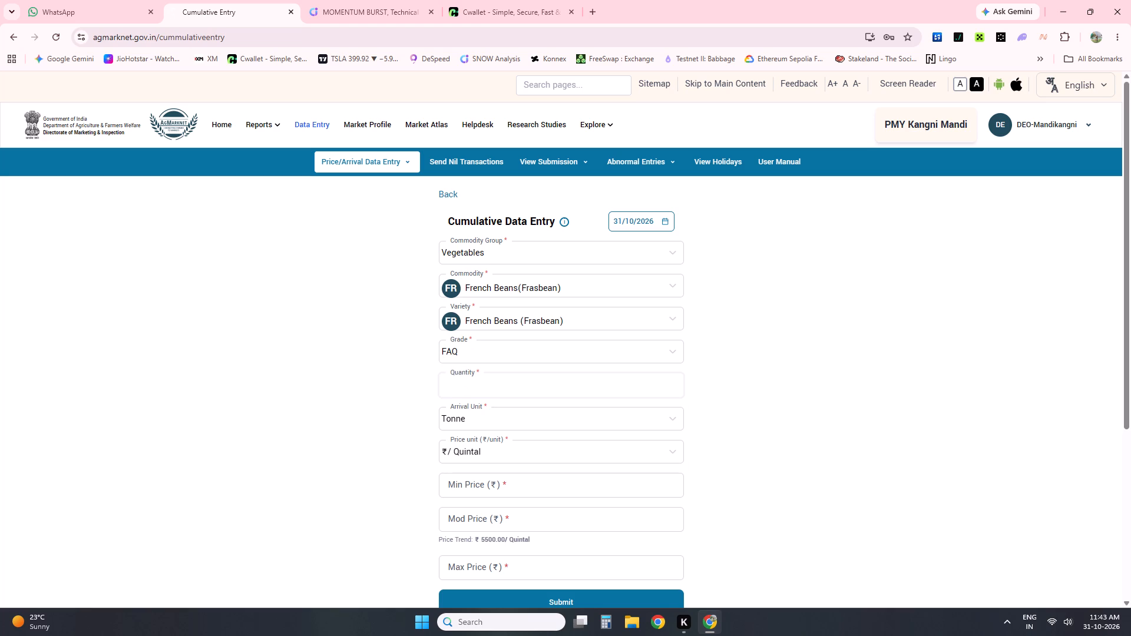
Enter quantity 0.5, min price 6000, mod price 6100 and max price 6200 for French Beans(Frasbean), and submit the entry.
{"action": "type", "text": "0."}
{"action": "key", "text": "5"}
{"action": "key", "text": "Tab"}
{"action": "key", "text": "Tab"}
{"action": "key", "text": "Tab"}
{"action": "type", "text": "6000"}
{"action": "key", "text": "Tab"}
{"action": "type", "text": "6100"}
{"action": "key", "text": "Tab"}
{"action": "type", "text": "6200"}
{"action": "key", "text": "Tab"}
{"action": "key", "text": "Return"}
{"action": "key", "text": "Tab"}
{"action": "key", "text": "Return"}
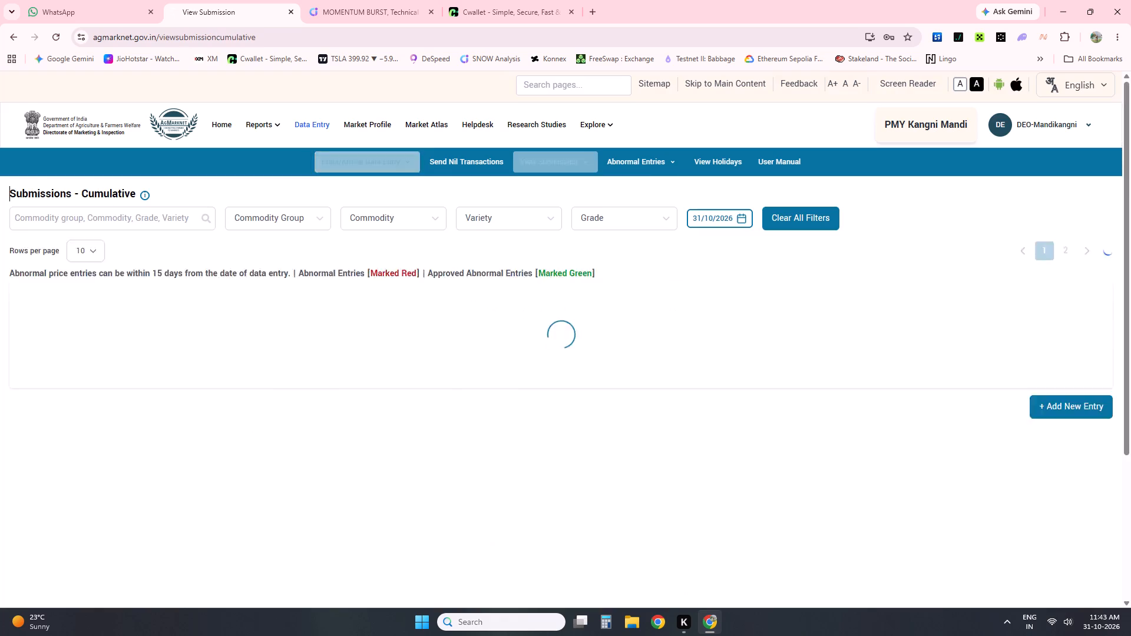
Add a new Vegetables entry with commodity Ginger(Green), variety Green Ginger and grade FAQ.
{"action": "scroll", "coordinate": [495, 383], "scroll_direction": "down", "scroll_amount": 7}
{"action": "left_click", "coordinate": [1089, 382]}
{"action": "left_click", "coordinate": [531, 289]}
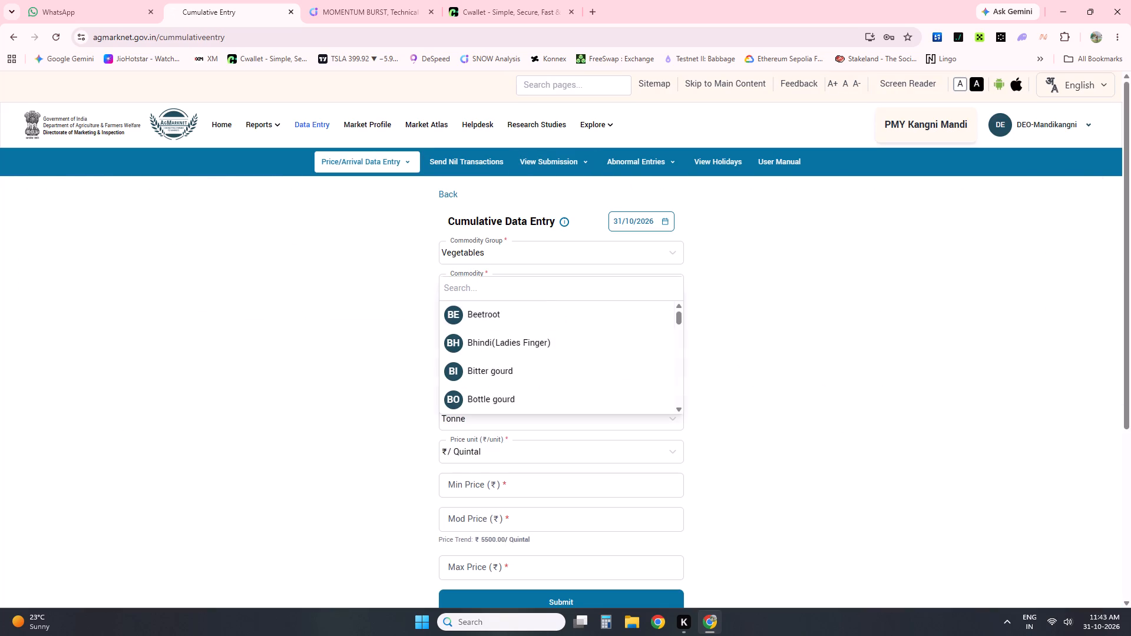
{"action": "scroll", "coordinate": [550, 356], "scroll_direction": "down", "scroll_amount": 6}
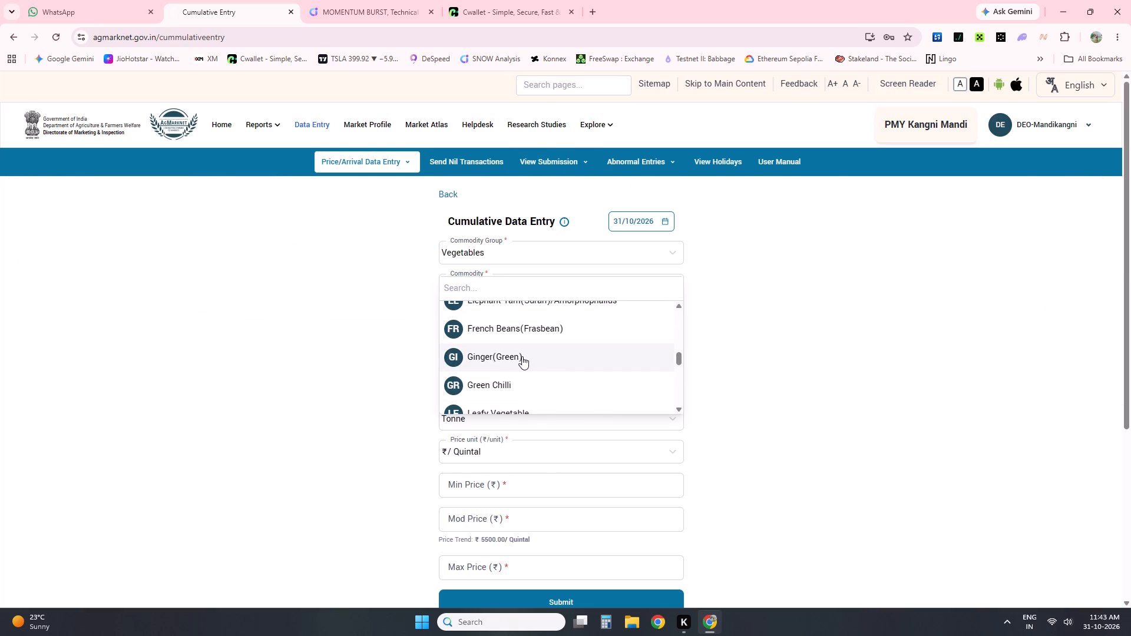
{"action": "left_click", "coordinate": [521, 356]}
{"action": "left_click", "coordinate": [517, 335]}
{"action": "left_click", "coordinate": [522, 317]}
{"action": "left_click", "coordinate": [520, 343]}
{"action": "left_click", "coordinate": [512, 365]}
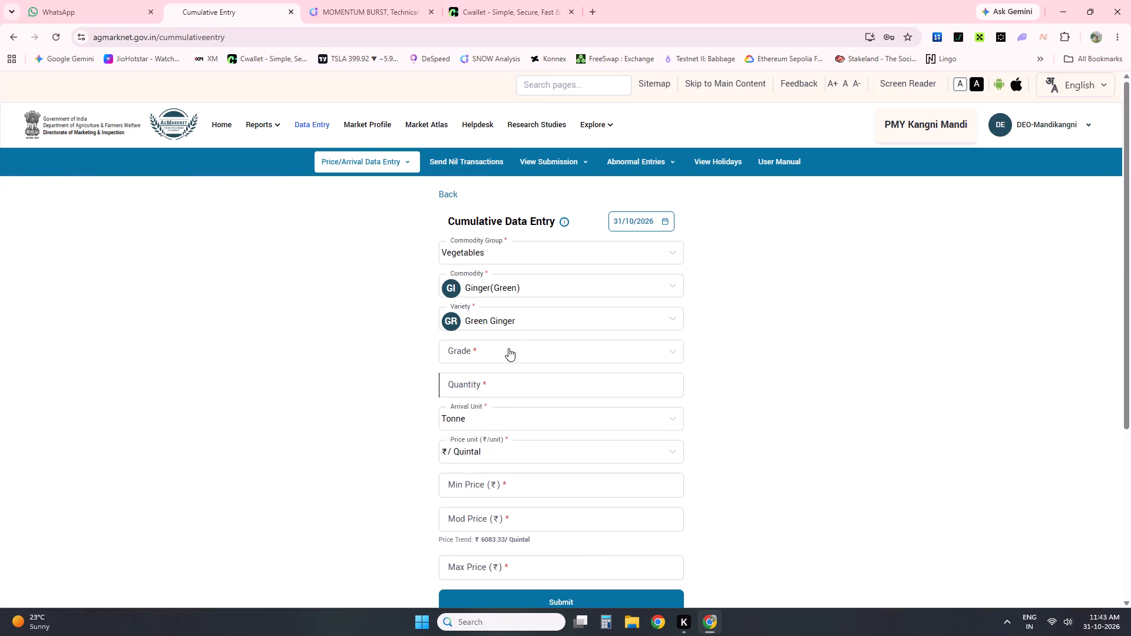
{"action": "left_click", "coordinate": [508, 348]}
{"action": "left_click", "coordinate": [508, 368]}
{"action": "left_click", "coordinate": [503, 380]}
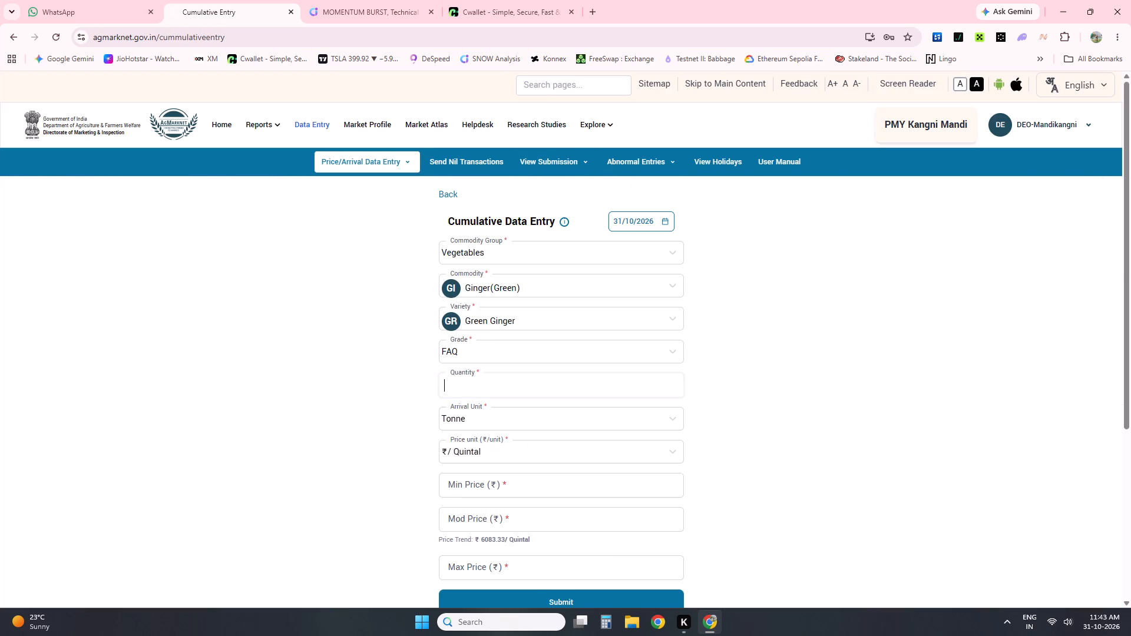
Enter quantity 0.2, min price 6000, mod price 6200 and max price 6500 for Ginger(Green), and submit the entry.
{"action": "type", "text": "0.2"}
{"action": "key", "text": "Tab"}
{"action": "key", "text": "Tab"}
{"action": "key", "text": "Tab"}
{"action": "type", "text": "6000"}
{"action": "key", "text": "Tab"}
{"action": "type", "text": "621"}
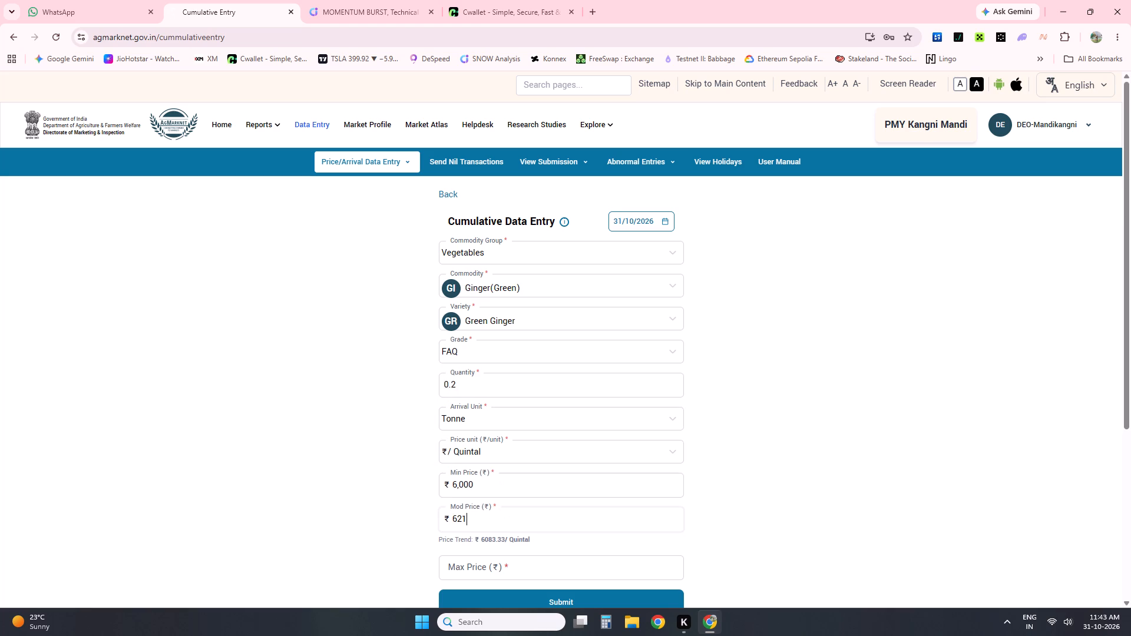
{"action": "key", "text": "BackSpace"}
{"action": "type", "text": "00"}
{"action": "key", "text": "Tab"}
{"action": "type", "text": "652"}
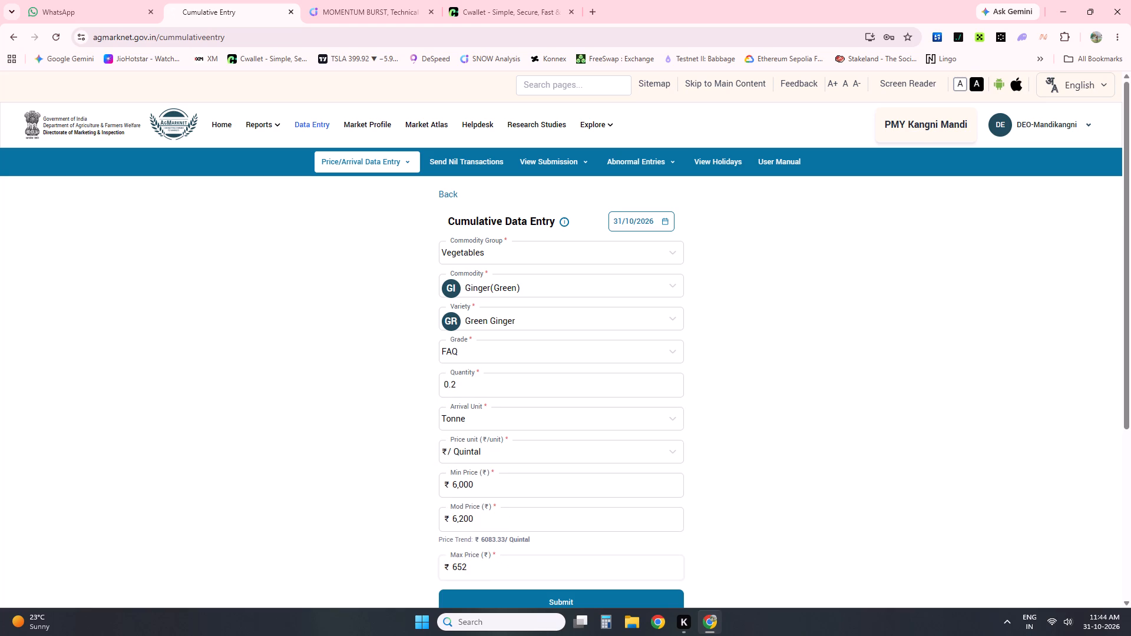
{"action": "key", "text": "BackSpace"}
{"action": "type", "text": "00"}
{"action": "key", "text": "Tab"}
{"action": "key", "text": "Return"}
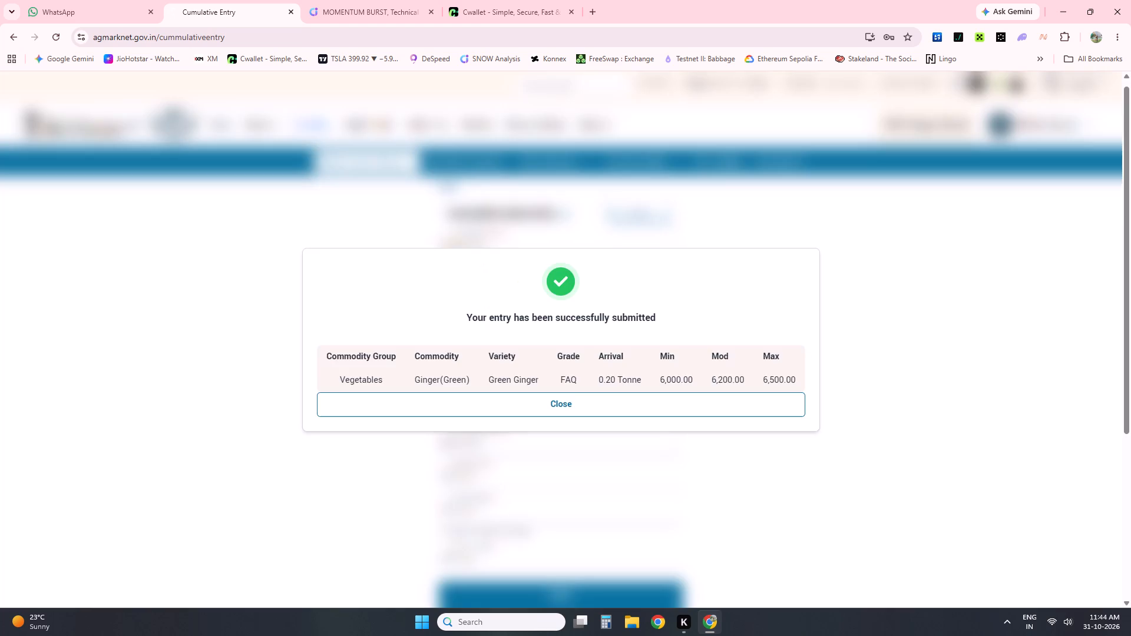
{"action": "key", "text": "Tab"}
{"action": "key", "text": "Return"}
Add a new Vegetables entry with commodity Green Chilli, variety Green Chilly and grade FAQ.
{"action": "scroll", "coordinate": [503, 380], "scroll_direction": "down", "scroll_amount": 1}
{"action": "scroll", "coordinate": [1043, 455], "scroll_direction": "down", "scroll_amount": 4}
{"action": "left_click", "coordinate": [1060, 392]}
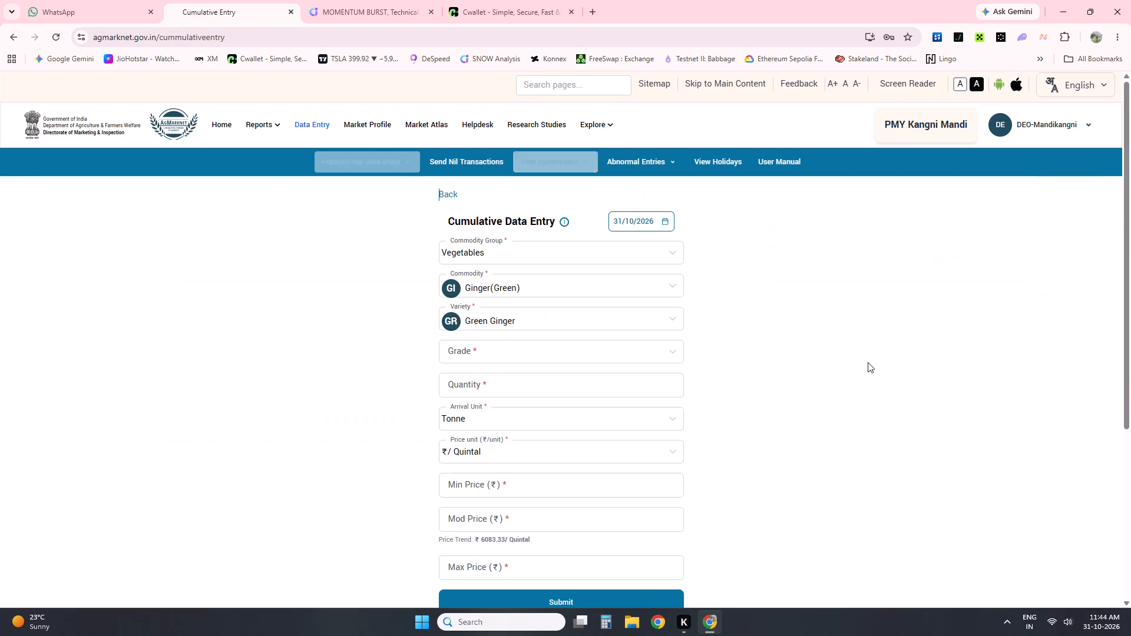
{"action": "left_click", "coordinate": [481, 287]}
{"action": "scroll", "coordinate": [494, 365], "scroll_direction": "down", "scroll_amount": 6}
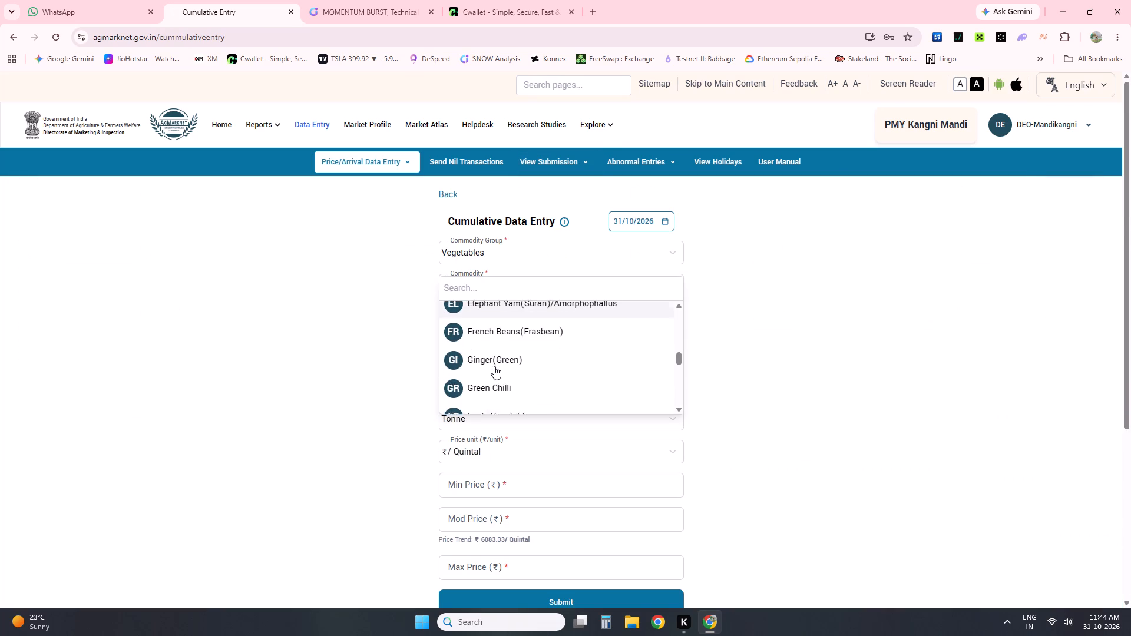
{"action": "scroll", "coordinate": [494, 366], "scroll_direction": "down", "scroll_amount": 1}
{"action": "left_click", "coordinate": [491, 334]}
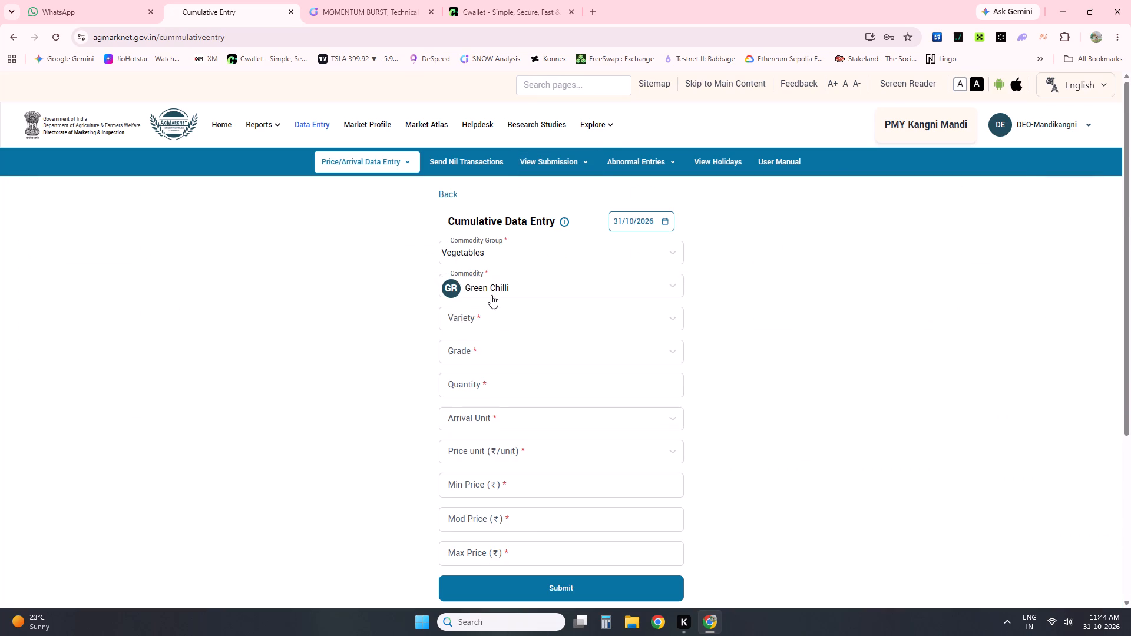
{"action": "left_click", "coordinate": [491, 295]}
{"action": "left_click", "coordinate": [389, 314]}
{"action": "left_click", "coordinate": [472, 310]}
{"action": "left_click", "coordinate": [471, 344]}
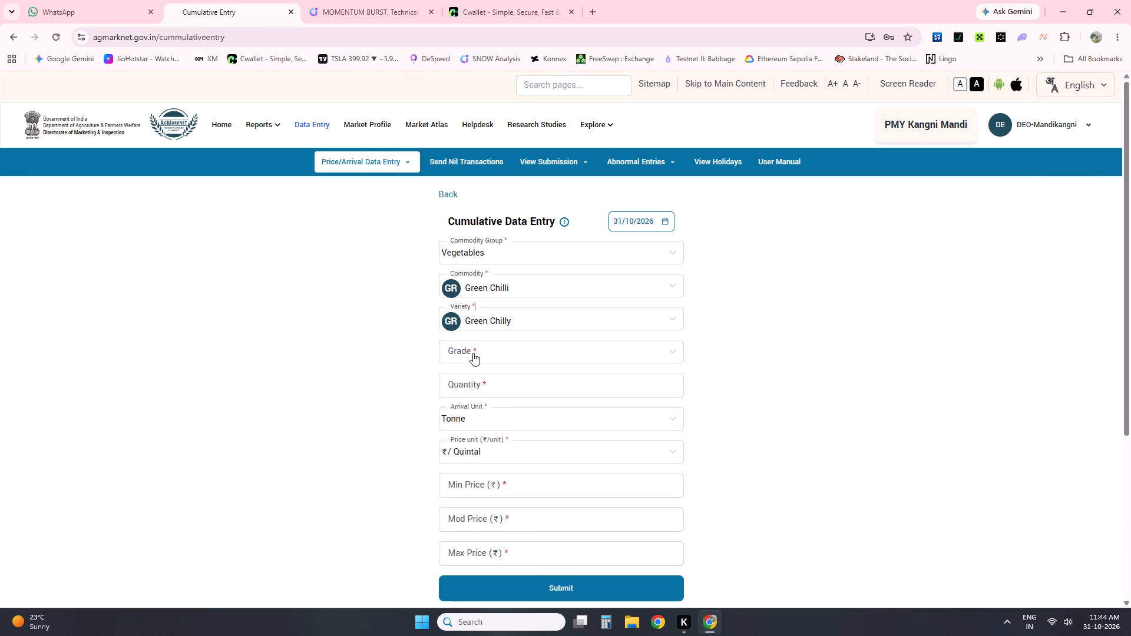
{"action": "left_click", "coordinate": [473, 353]}
{"action": "left_click", "coordinate": [480, 372]}
{"action": "left_click", "coordinate": [483, 382]}
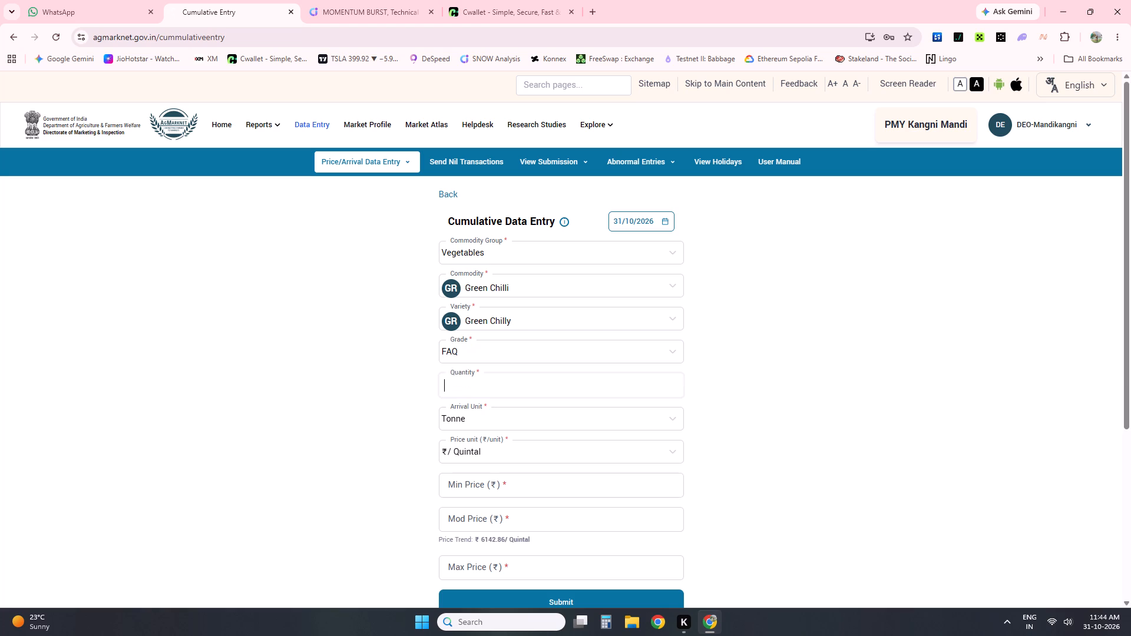
Enter quantity 0.4, min price 3000, mod price 5000 and max price 7500 for Green Chilli, and submit the entry.
{"action": "type", "text": "0.4"}
{"action": "key", "text": "Tab"}
{"action": "key", "text": "Tab"}
{"action": "key", "text": "Tab"}
{"action": "type", "text": "3000"}
{"action": "key", "text": "Tab"}
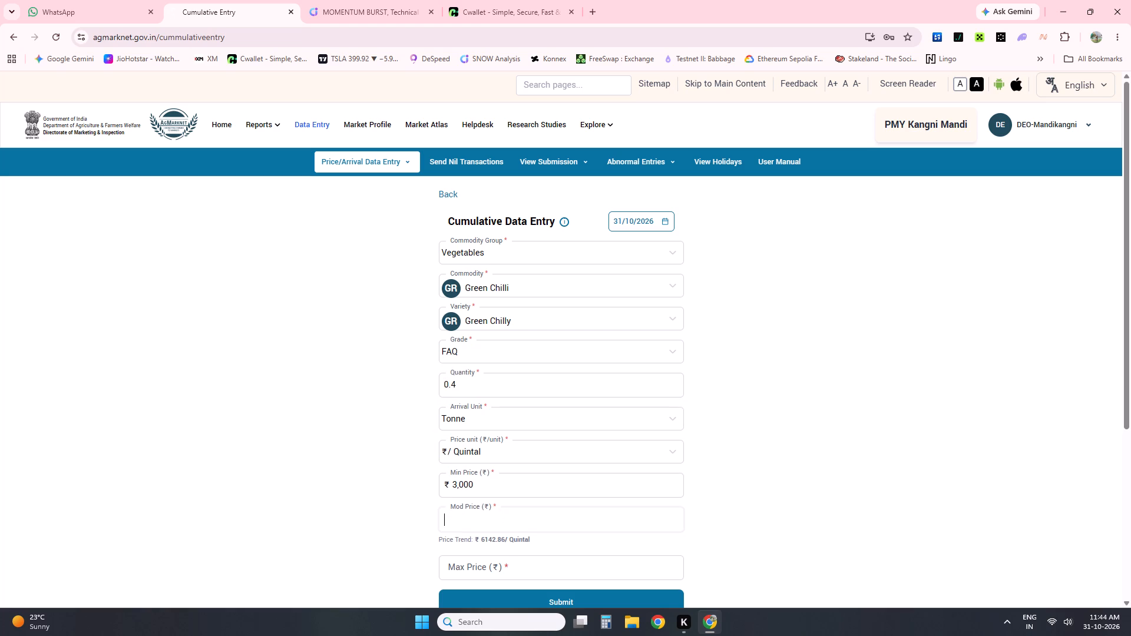
{"action": "type", "text": "5000"}
{"action": "key", "text": "Tab"}
{"action": "type", "text": "7500"}
{"action": "key", "text": "Tab"}
{"action": "key", "text": "Return"}
{"action": "key", "text": "Tab"}
{"action": "key", "text": "Return"}
Start another new cumulative entry from the submissions list.
{"action": "scroll", "coordinate": [477, 383], "scroll_direction": "down", "scroll_amount": 5}
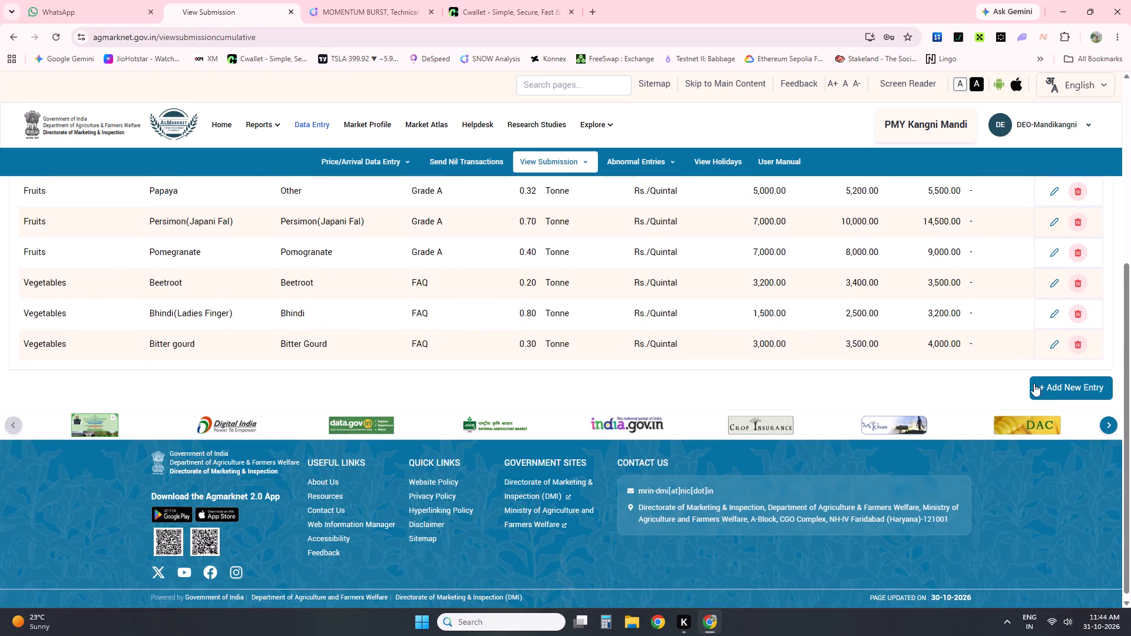
{"action": "left_click", "coordinate": [1042, 385]}
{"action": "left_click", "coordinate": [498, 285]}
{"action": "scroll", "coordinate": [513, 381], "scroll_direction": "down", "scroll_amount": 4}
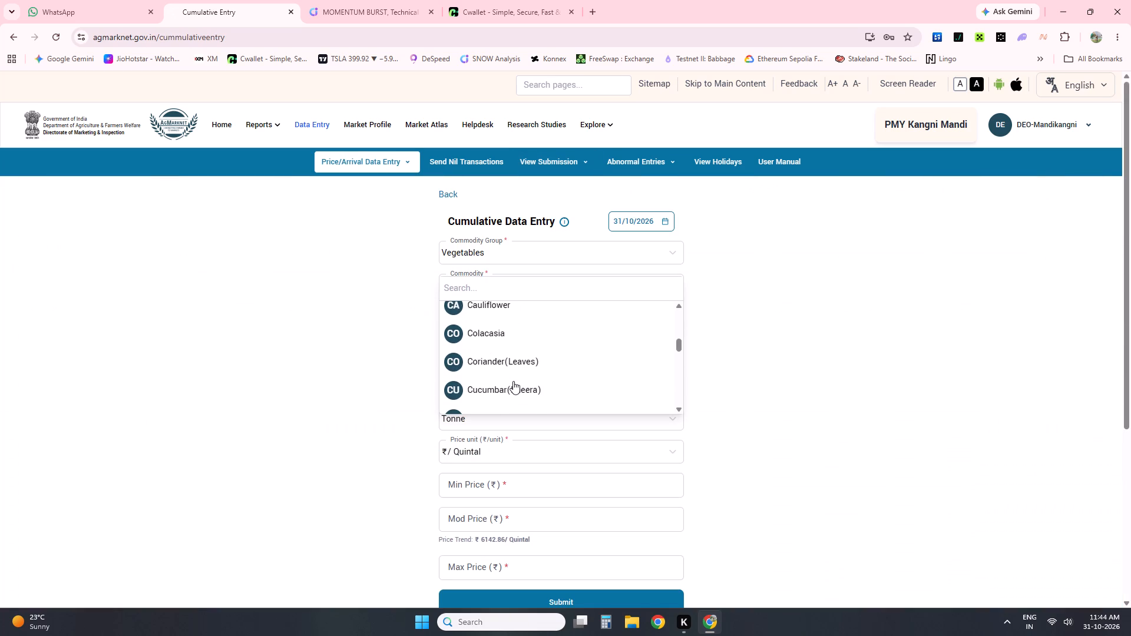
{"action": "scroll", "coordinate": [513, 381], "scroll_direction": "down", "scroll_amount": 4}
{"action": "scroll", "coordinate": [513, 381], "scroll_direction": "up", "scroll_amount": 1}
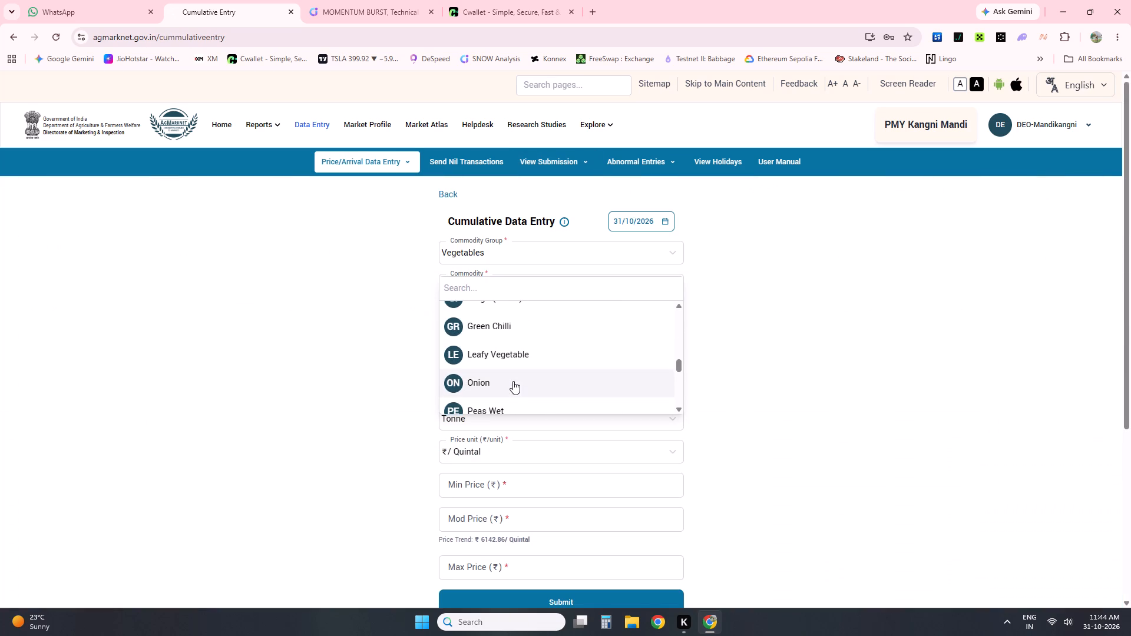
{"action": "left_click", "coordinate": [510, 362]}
Set the new Vegetables entry to commodity Onion, variety Onion and grade FAQ.
{"action": "left_click", "coordinate": [508, 273]}
{"action": "left_click", "coordinate": [508, 281]}
{"action": "scroll", "coordinate": [514, 366], "scroll_direction": "down", "scroll_amount": 3}
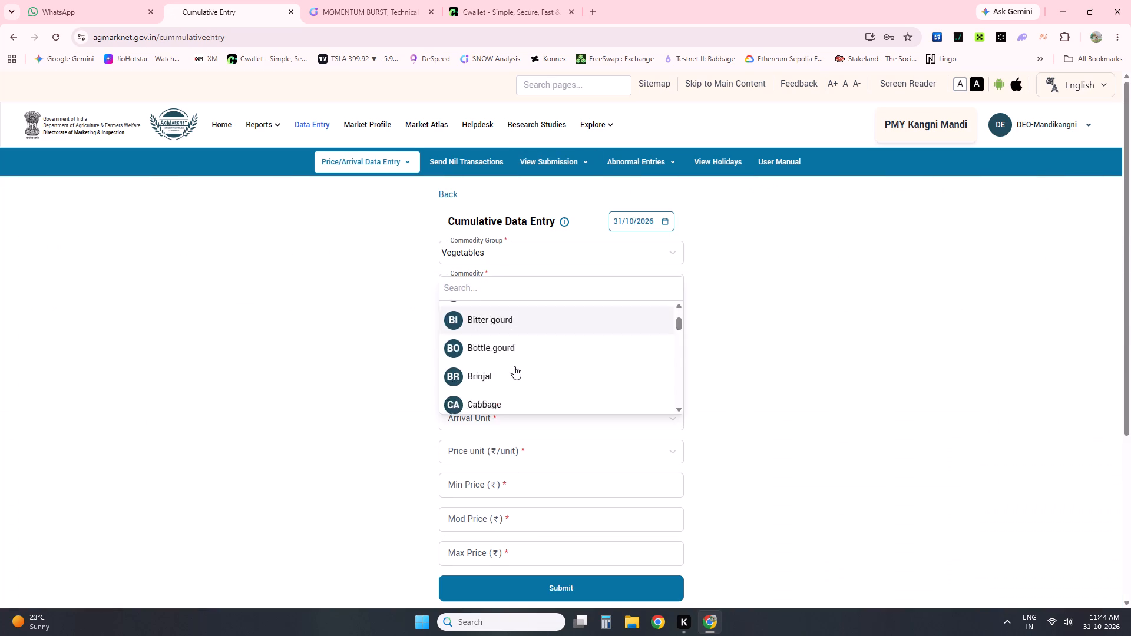
{"action": "scroll", "coordinate": [514, 366], "scroll_direction": "down", "scroll_amount": 5}
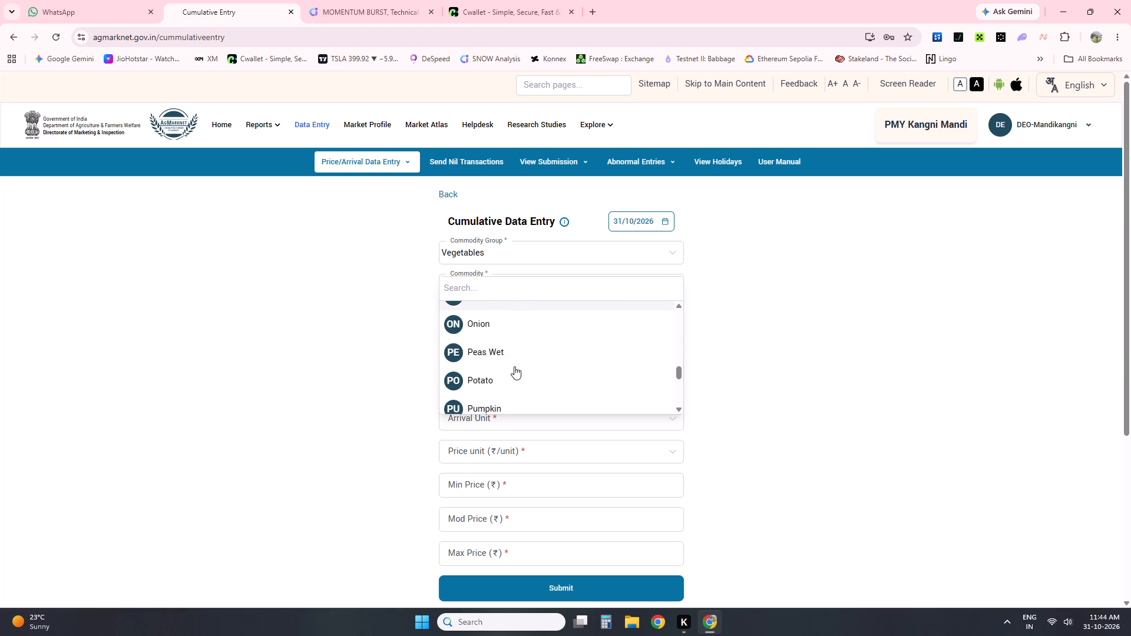
{"action": "left_click", "coordinate": [482, 314]}
{"action": "left_click", "coordinate": [485, 296]}
{"action": "left_click", "coordinate": [250, 316]}
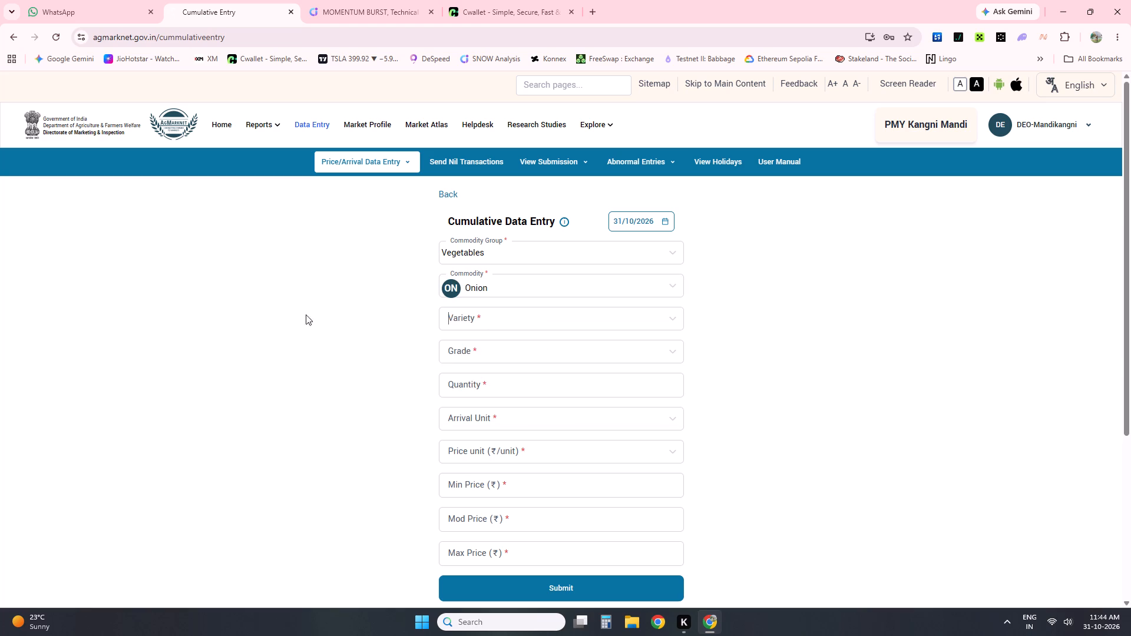
{"action": "left_click", "coordinate": [444, 311]}
{"action": "double_click", "coordinate": [477, 352]}
{"action": "left_click", "coordinate": [477, 375]}
{"action": "left_click", "coordinate": [478, 382]}
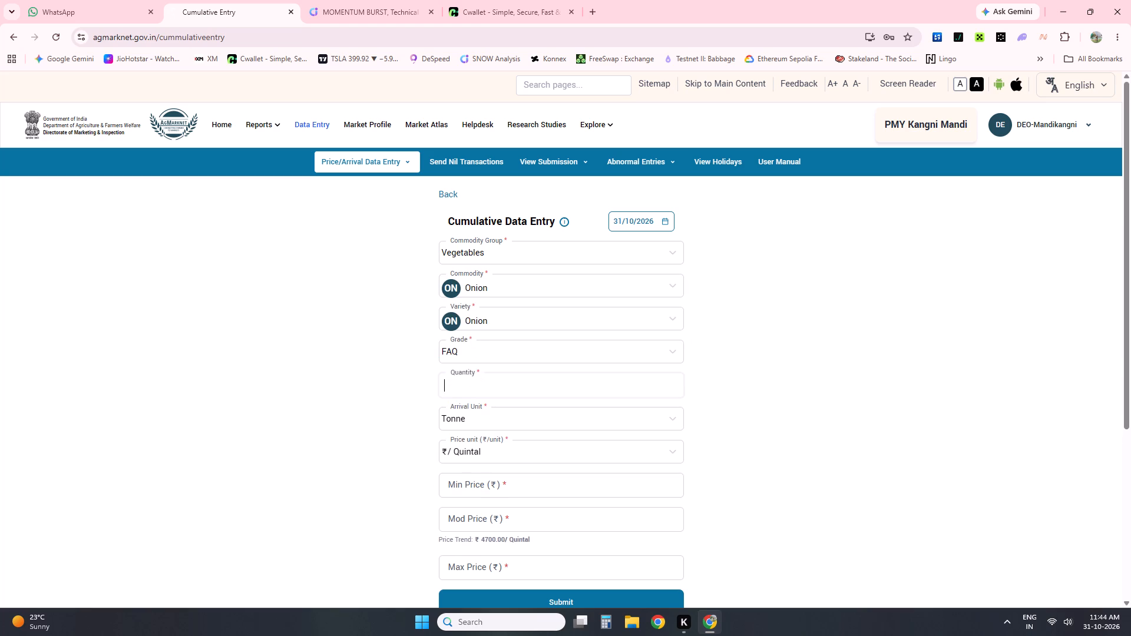
Enter quantity 3.9, min price 4400, mod price 4800 and max price 5000 for Onion, and submit the entry.
{"action": "type", "text": "3.9"}
{"action": "key", "text": "Tab"}
{"action": "key", "text": "Tab"}
{"action": "key", "text": "Tab"}
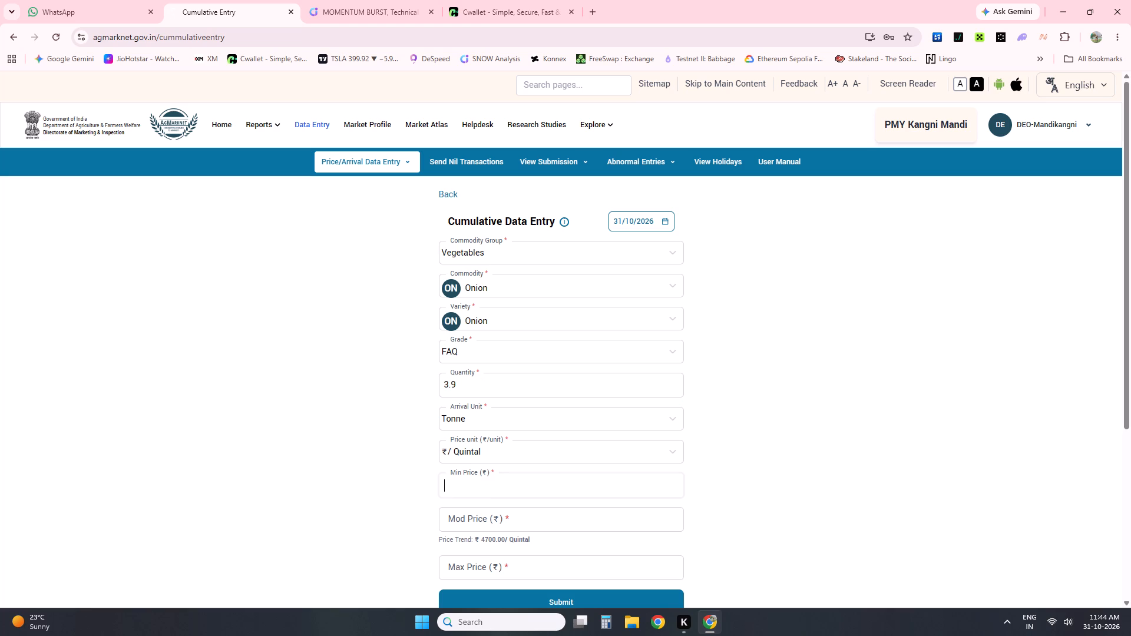
{"action": "type", "text": "4400"}
{"action": "key", "text": "Tab"}
{"action": "type", "text": "4800"}
{"action": "key", "text": "Tab"}
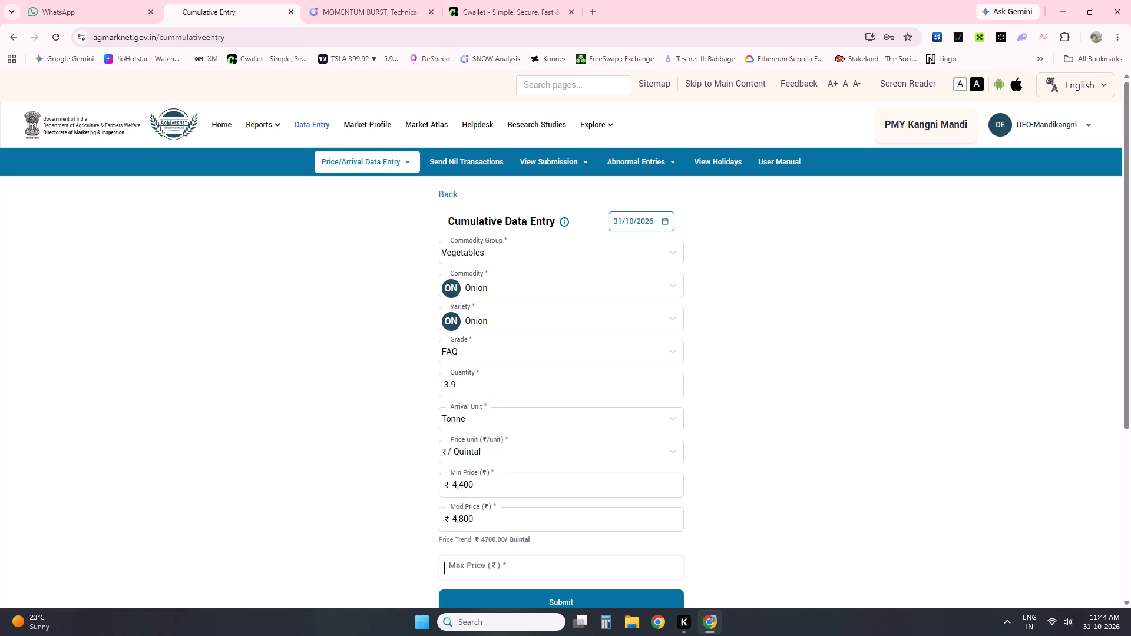
{"action": "type", "text": "5000"}
{"action": "key", "text": "Tab"}
{"action": "key", "text": "Return"}
{"action": "key", "text": "Tab"}
{"action": "key", "text": "Return"}
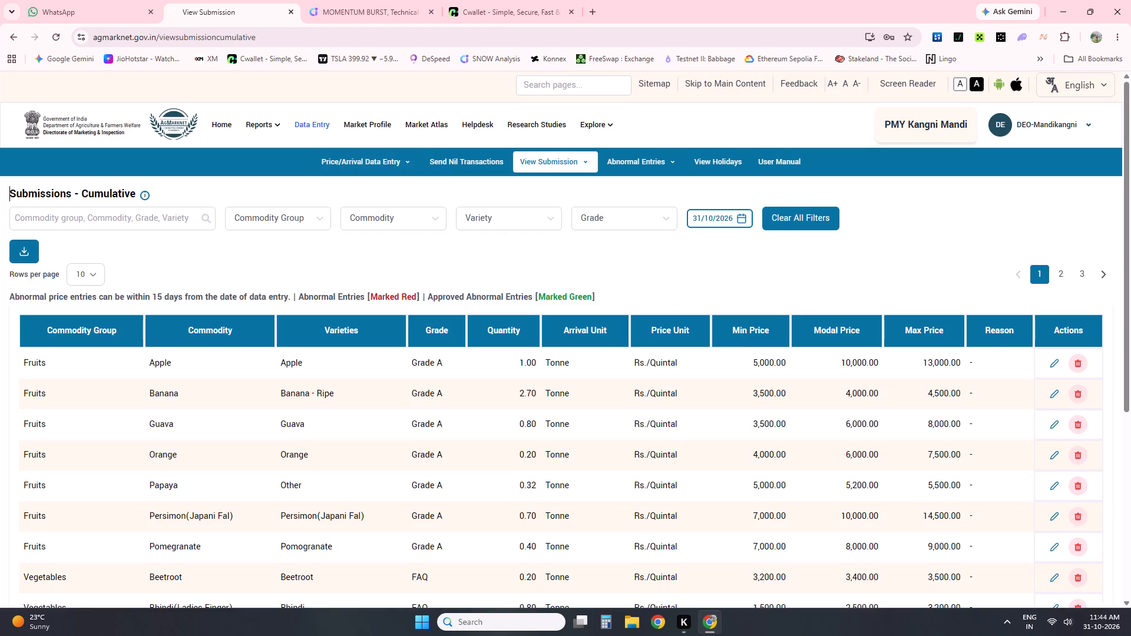
Start a new cumulative Vegetables entry with commodity Peas Wet, variety Peas Wet and grade FAQ.
{"action": "scroll", "coordinate": [539, 405], "scroll_direction": "down", "scroll_amount": 5}
{"action": "left_click", "coordinate": [1055, 387]}
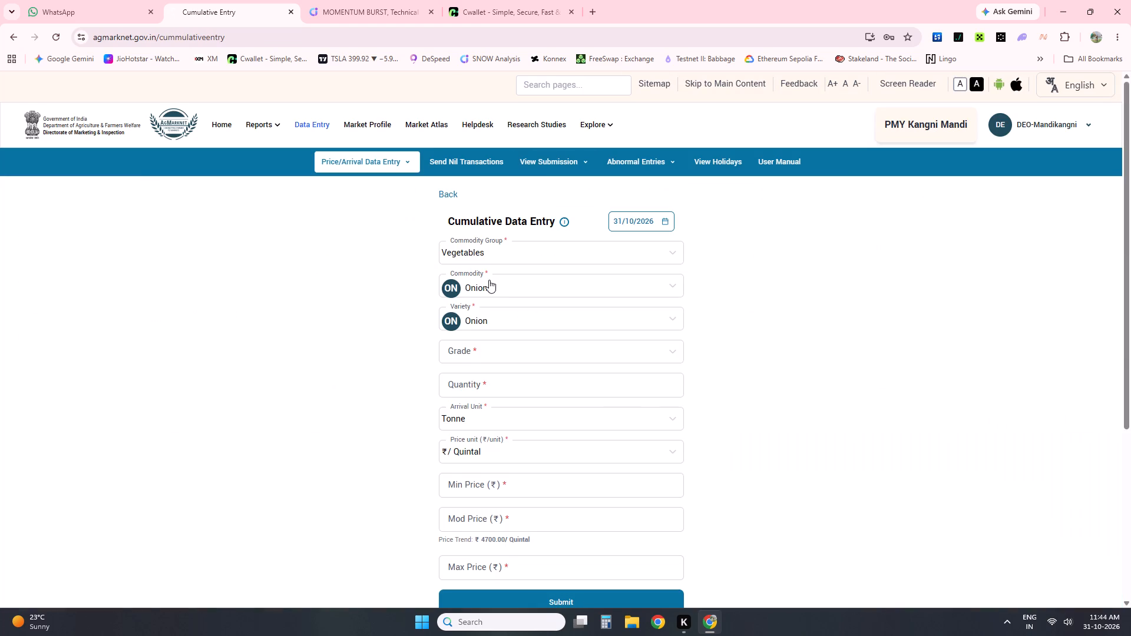
{"action": "left_click", "coordinate": [497, 286]}
{"action": "scroll", "coordinate": [514, 347], "scroll_direction": "down", "scroll_amount": 5}
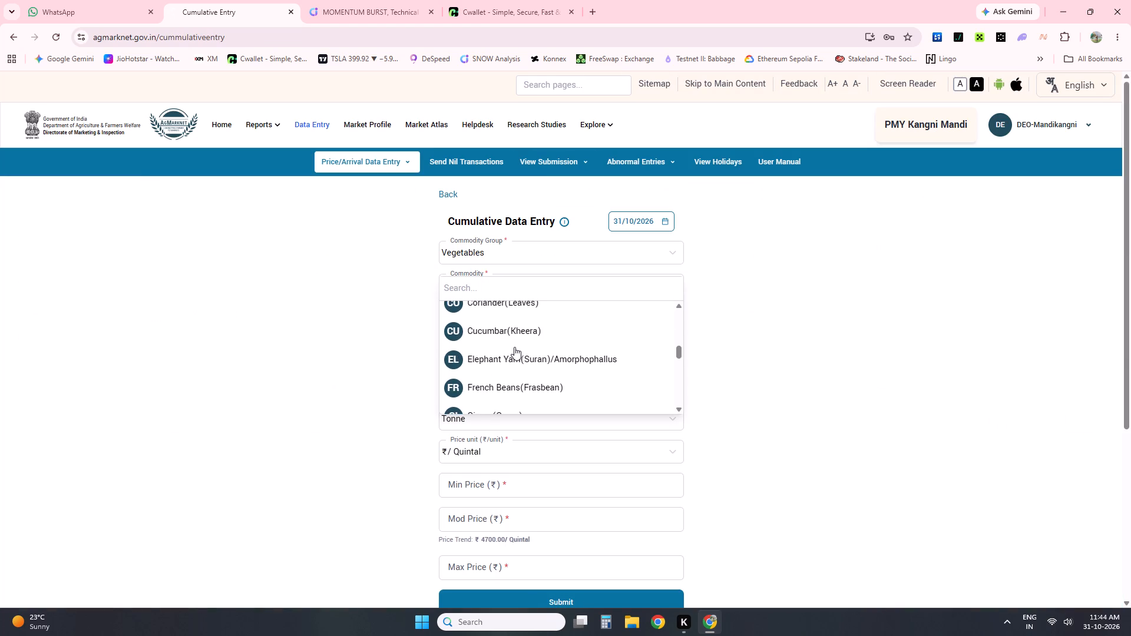
{"action": "scroll", "coordinate": [514, 347], "scroll_direction": "down", "scroll_amount": 2}
{"action": "left_click", "coordinate": [491, 410]}
{"action": "left_click", "coordinate": [505, 319]}
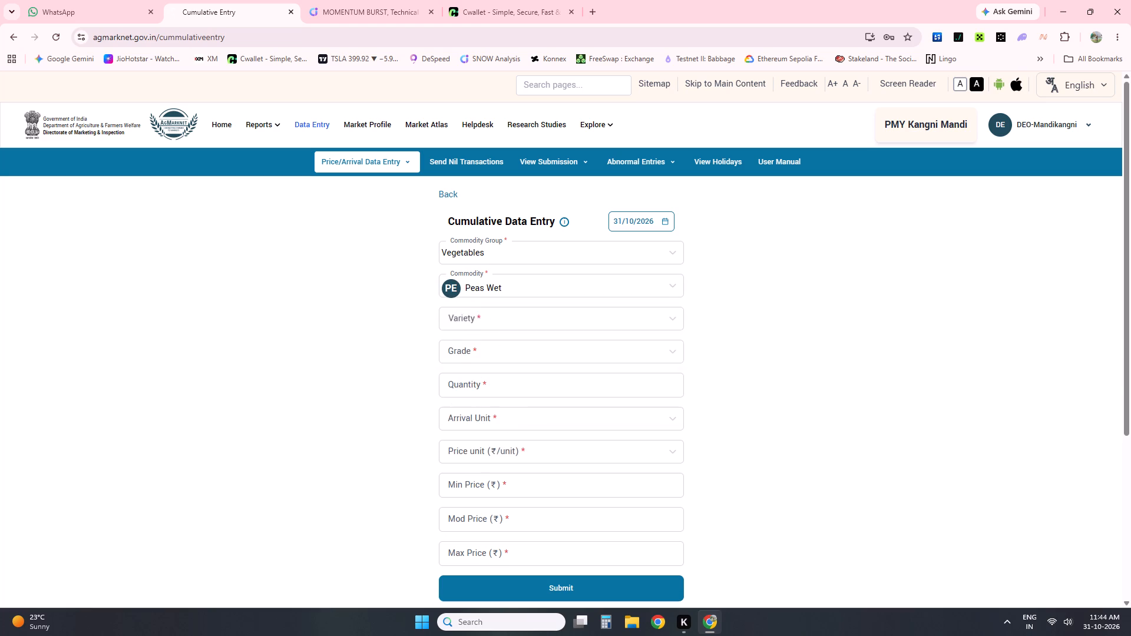
{"action": "left_click", "coordinate": [502, 339]}
{"action": "left_click", "coordinate": [501, 349]}
{"action": "left_click", "coordinate": [499, 373]}
{"action": "left_click", "coordinate": [500, 394]}
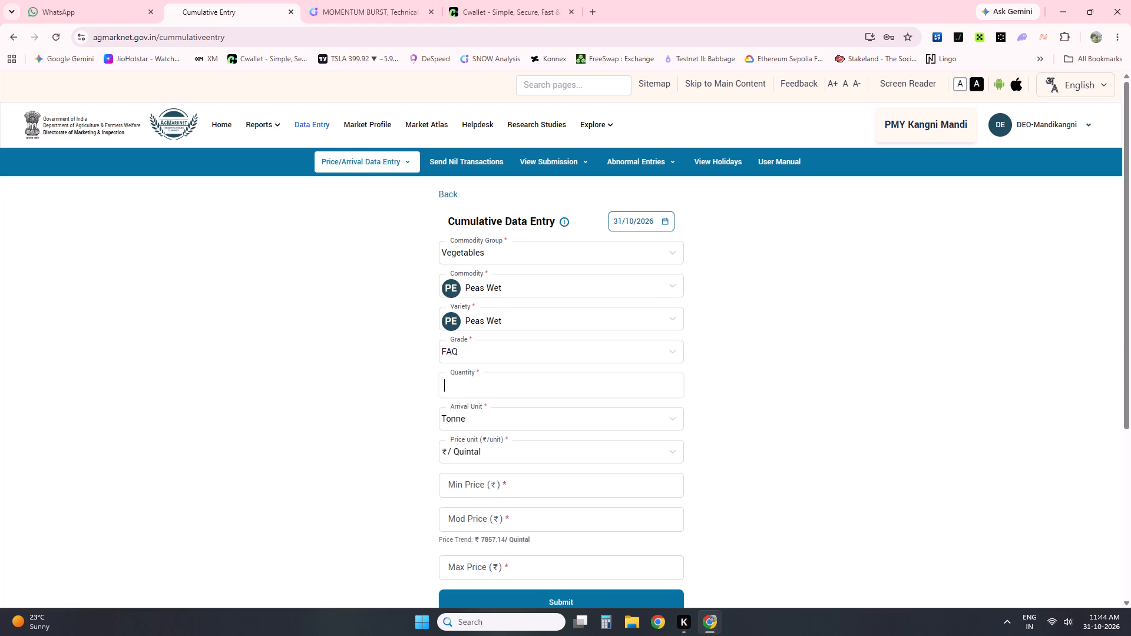
Enter quantity 0.4, min price 10000, mod price 11000 and max price 12000 for Peas Wet, and submit the entry.
{"action": "type", "text": "0.4"}
{"action": "key", "text": "Tab"}
{"action": "key", "text": "Tab"}
{"action": "key", "text": "Tab"}
{"action": "type", "text": "10000"}
{"action": "key", "text": "Tab"}
{"action": "type", "text": "11000"}
{"action": "key", "text": "Tab"}
{"action": "type", "text": "12000"}
{"action": "key", "text": "Tab"}
{"action": "key", "text": "Return"}
{"action": "key", "text": "Tab"}
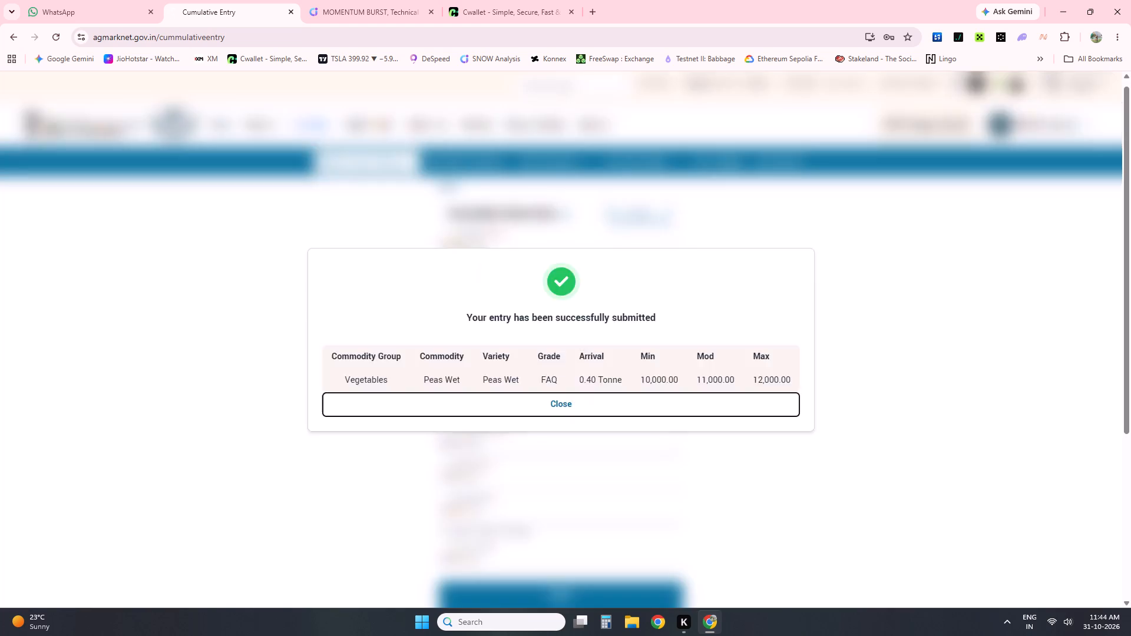
{"action": "key", "text": "Return"}
Start a new cumulative Vegetables entry with commodity Potato, variety Potato and grade FAQ.
{"action": "scroll", "coordinate": [500, 389], "scroll_direction": "down", "scroll_amount": 4}
{"action": "left_click", "coordinate": [1090, 452]}
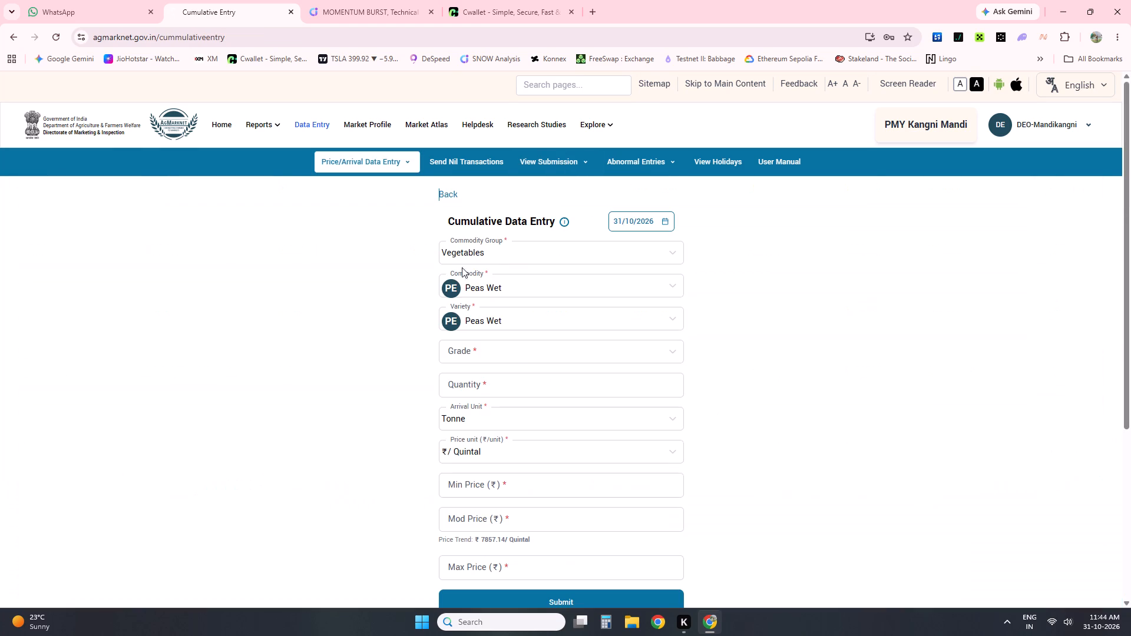
{"action": "left_click", "coordinate": [502, 270]}
{"action": "left_click", "coordinate": [524, 286]}
{"action": "scroll", "coordinate": [536, 345], "scroll_direction": "down", "scroll_amount": 3}
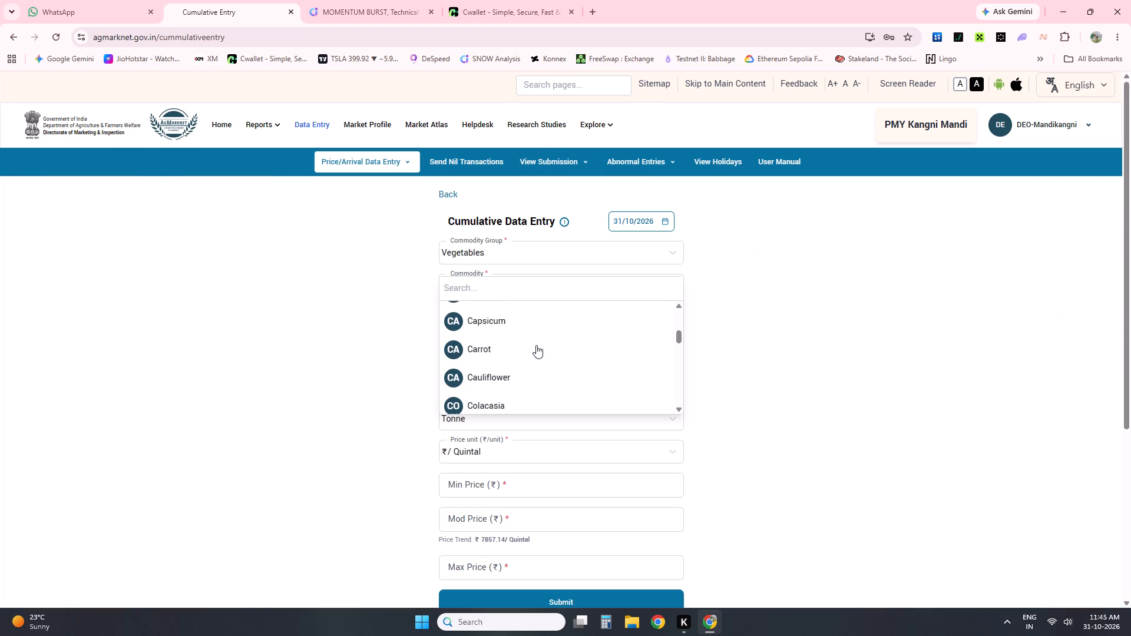
{"action": "scroll", "coordinate": [536, 345], "scroll_direction": "down", "scroll_amount": 6}
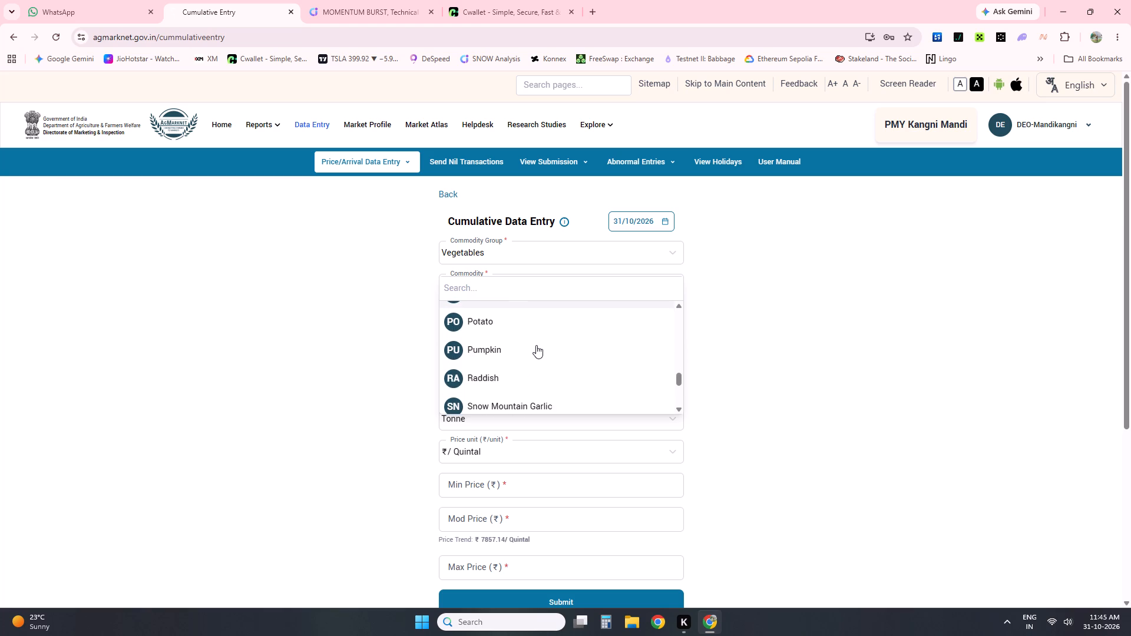
{"action": "scroll", "coordinate": [536, 345], "scroll_direction": "up", "scroll_amount": 1}
{"action": "scroll", "coordinate": [536, 345], "scroll_direction": "down", "scroll_amount": 1}
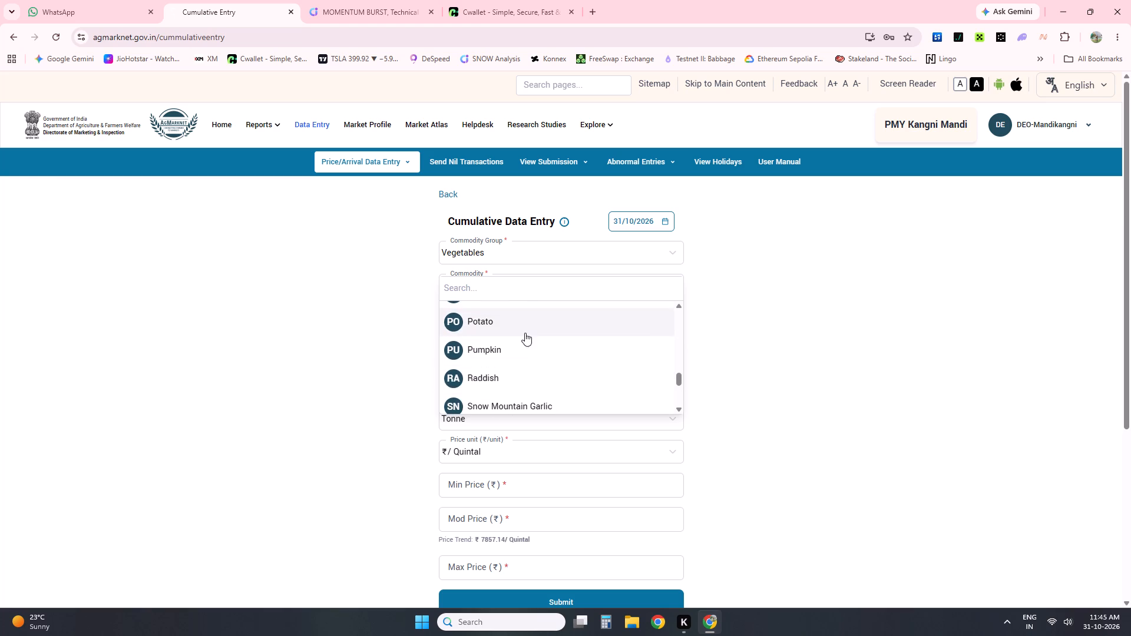
{"action": "left_click", "coordinate": [524, 327]}
{"action": "left_click", "coordinate": [521, 316]}
{"action": "left_click", "coordinate": [509, 340]}
{"action": "left_click", "coordinate": [505, 349]}
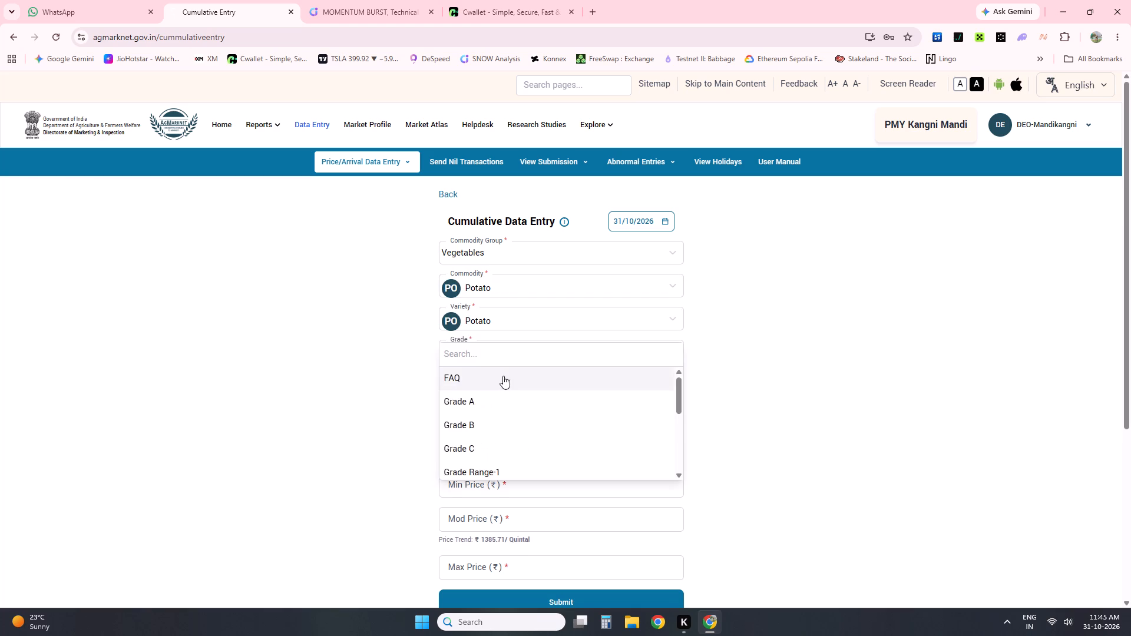
{"action": "double_click", "coordinate": [503, 376]}
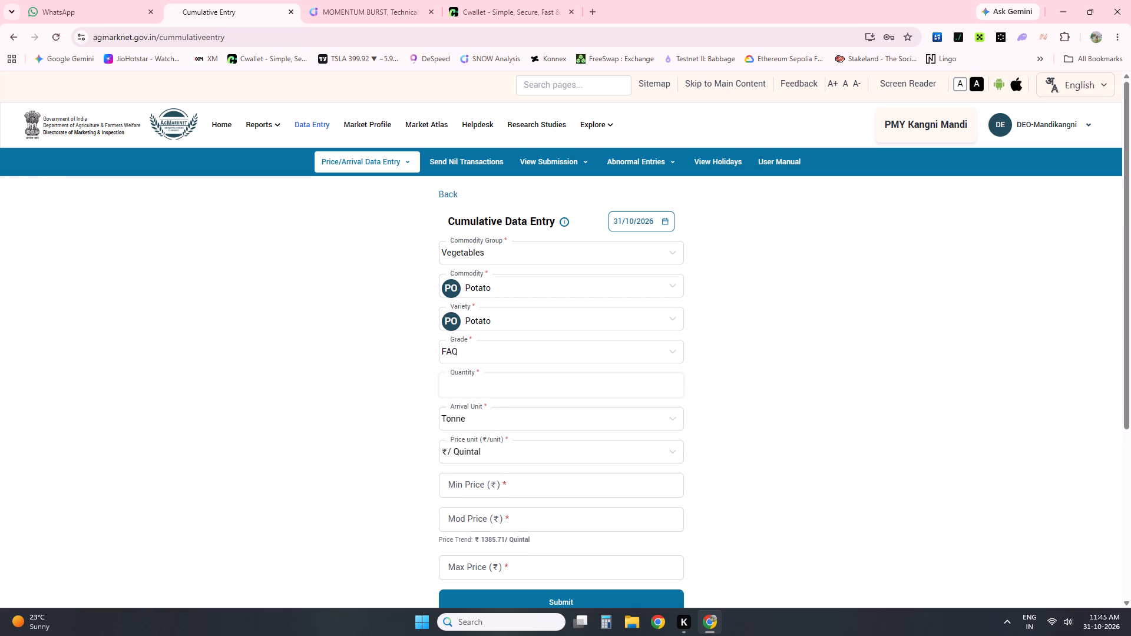
Enter quantity 4.8, min price 600, mod price 1500 and max price 1800 for Potato, and submit the entry.
{"action": "type", "text": "4.8"}
{"action": "key", "text": "Tab"}
{"action": "key", "text": "Tab"}
{"action": "key", "text": "Tab"}
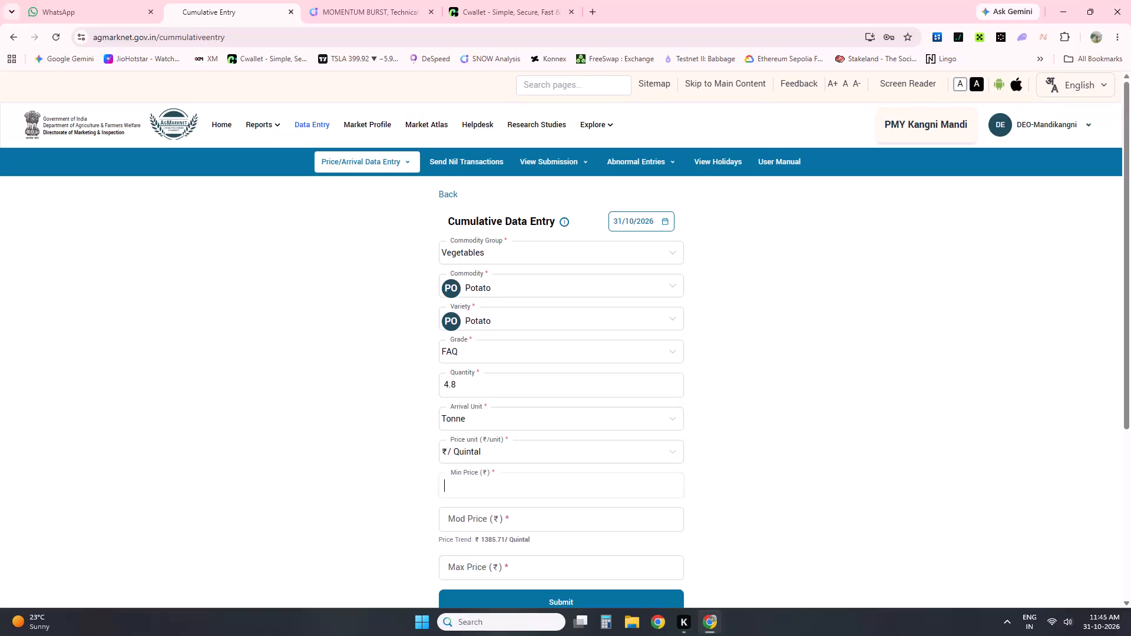
{"action": "type", "text": "600"}
{"action": "key", "text": "Tab"}
{"action": "type", "text": "1500"}
{"action": "key", "text": "Tab"}
{"action": "type", "text": "18000"}
{"action": "key", "text": "BackSpace"}
{"action": "key", "text": "Tab"}
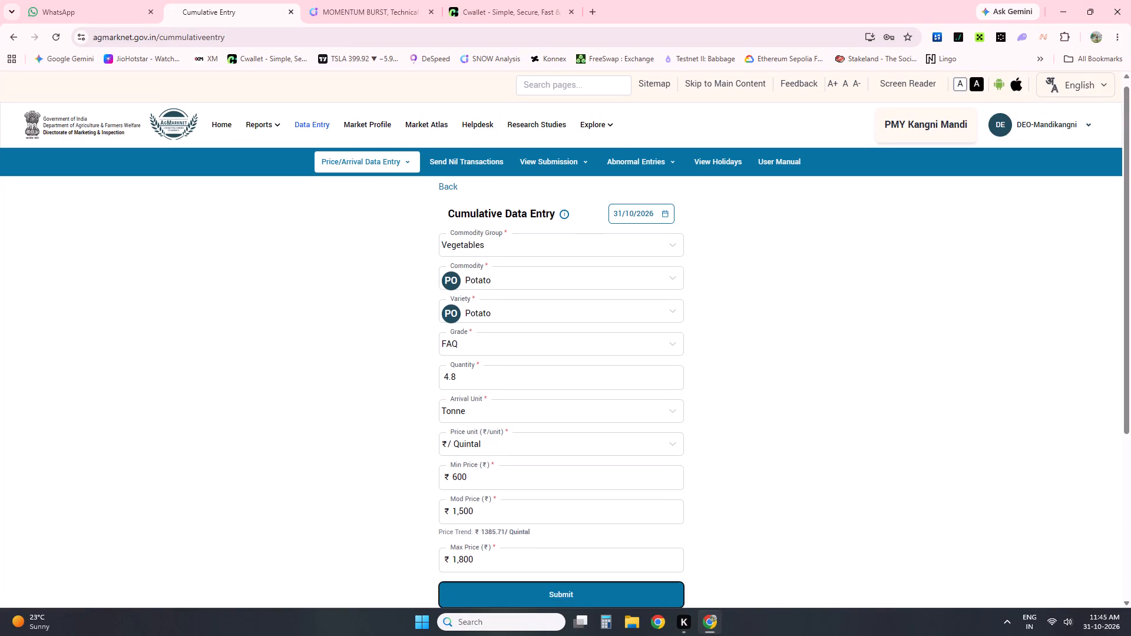
{"action": "key", "text": "Return"}
{"action": "key", "text": "Tab"}
{"action": "key", "text": "Return"}
Start a new cumulative Vegetables entry with commodity Pumpkin, variety Pumpkin and grade FAQ.
{"action": "scroll", "coordinate": [504, 376], "scroll_direction": "down", "scroll_amount": 6}
{"action": "left_click", "coordinate": [1051, 375]}
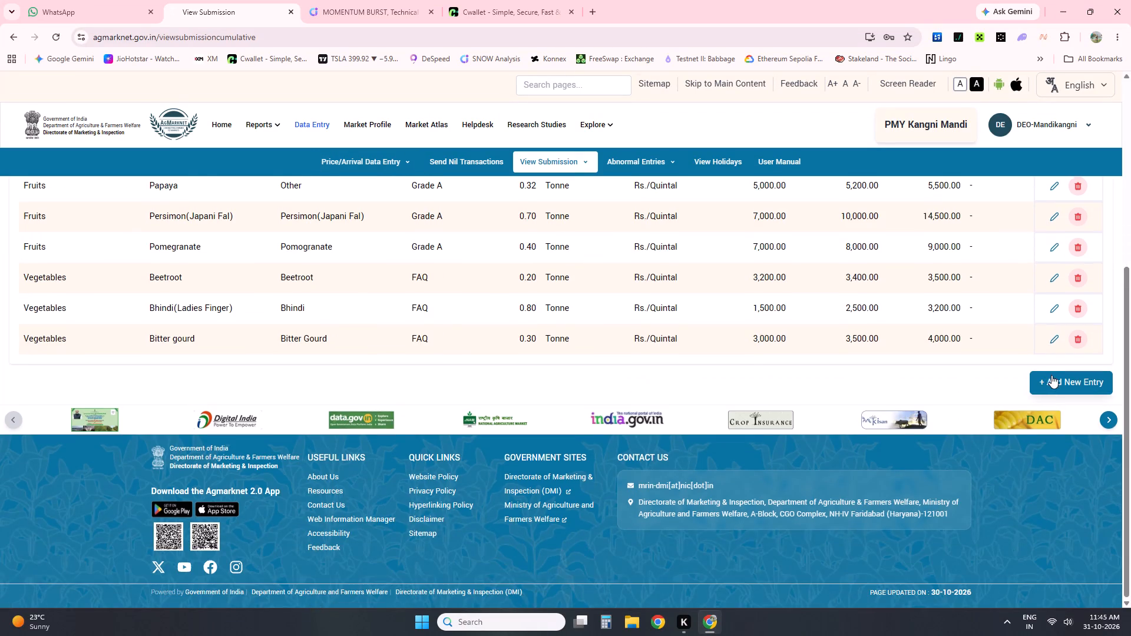
{"action": "left_click", "coordinate": [486, 287]}
{"action": "scroll", "coordinate": [531, 357], "scroll_direction": "down", "scroll_amount": 6}
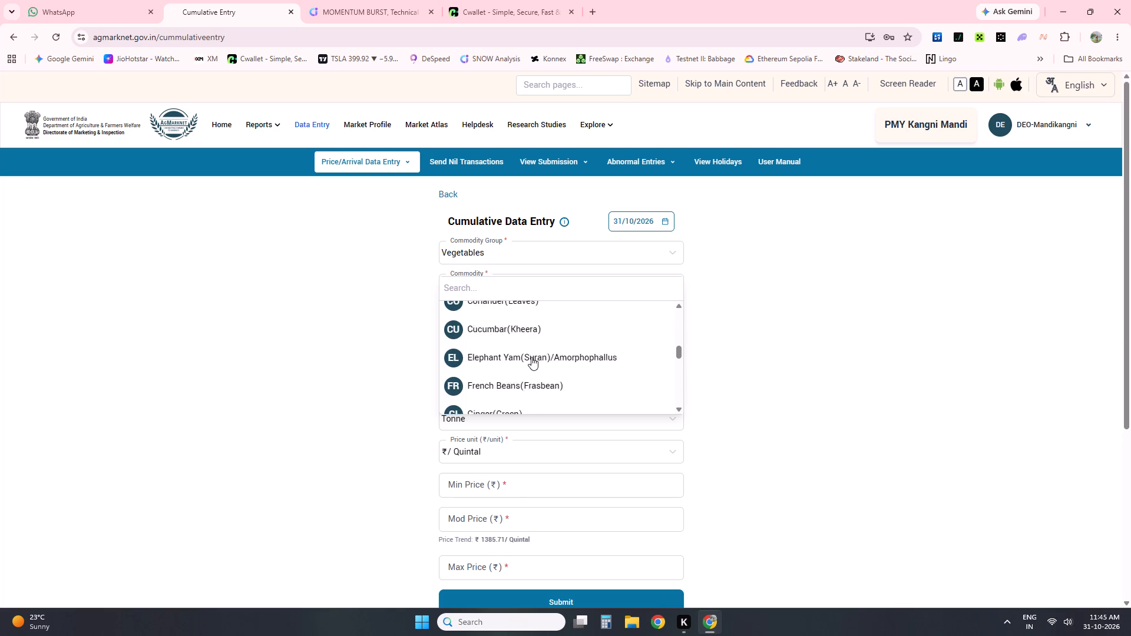
{"action": "scroll", "coordinate": [531, 357], "scroll_direction": "down", "scroll_amount": 3}
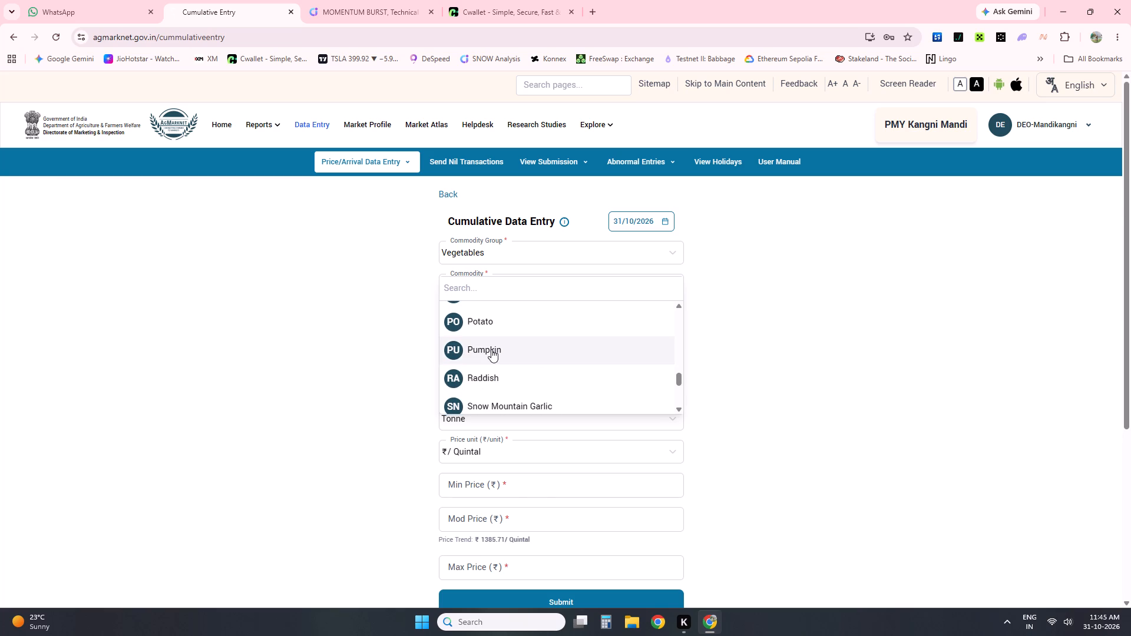
{"action": "left_click", "coordinate": [491, 349]}
{"action": "left_click", "coordinate": [502, 323]}
{"action": "left_click", "coordinate": [493, 342]}
{"action": "left_click", "coordinate": [492, 352]}
{"action": "left_click", "coordinate": [490, 369]}
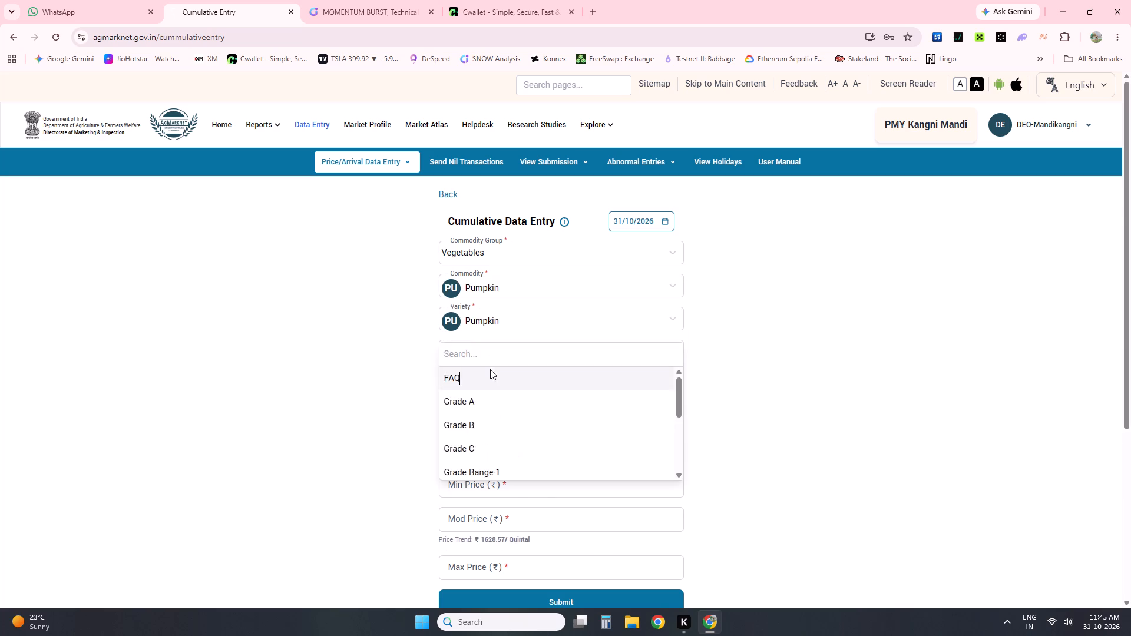
{"action": "left_click", "coordinate": [491, 380]}
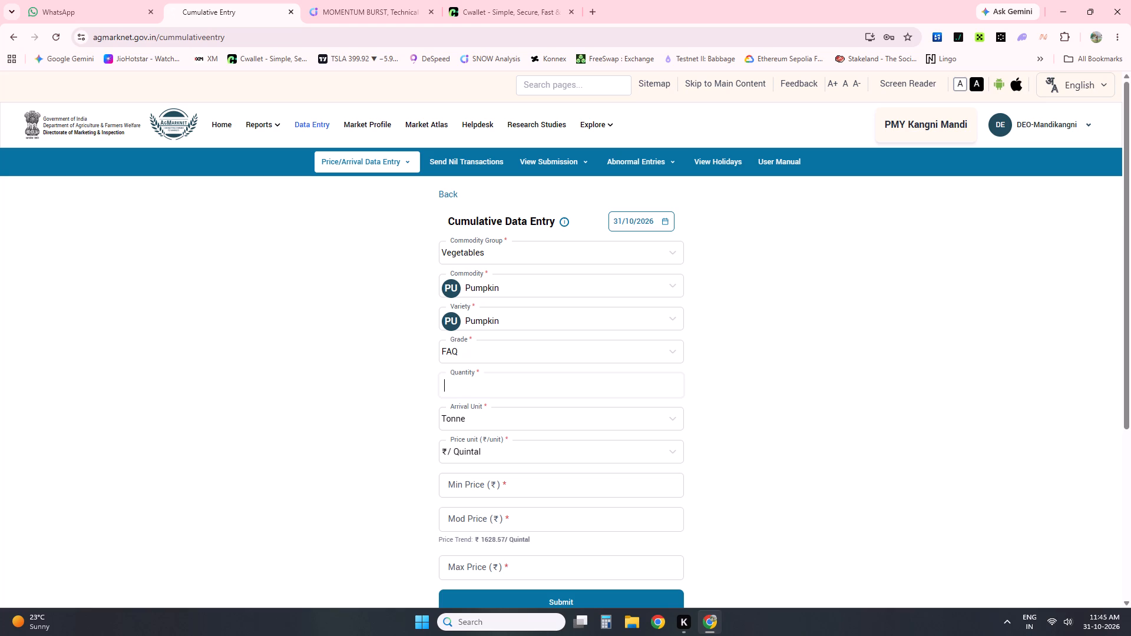
Enter quantity 0.8 and min price 1500 for Pumpkin.
{"action": "type", "text": "0.8"}
{"action": "key", "text": "Tab"}
{"action": "key", "text": "Tab"}
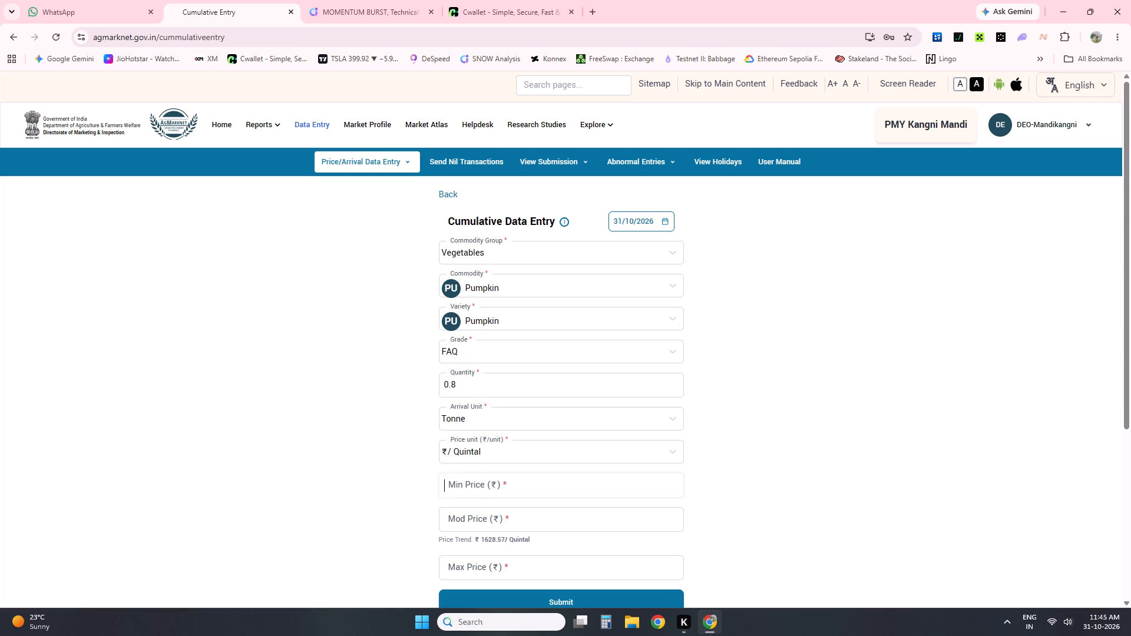
{"action": "key", "text": "Tab"}
{"action": "type", "text": "1500"}
{"action": "key", "text": "Tab"}
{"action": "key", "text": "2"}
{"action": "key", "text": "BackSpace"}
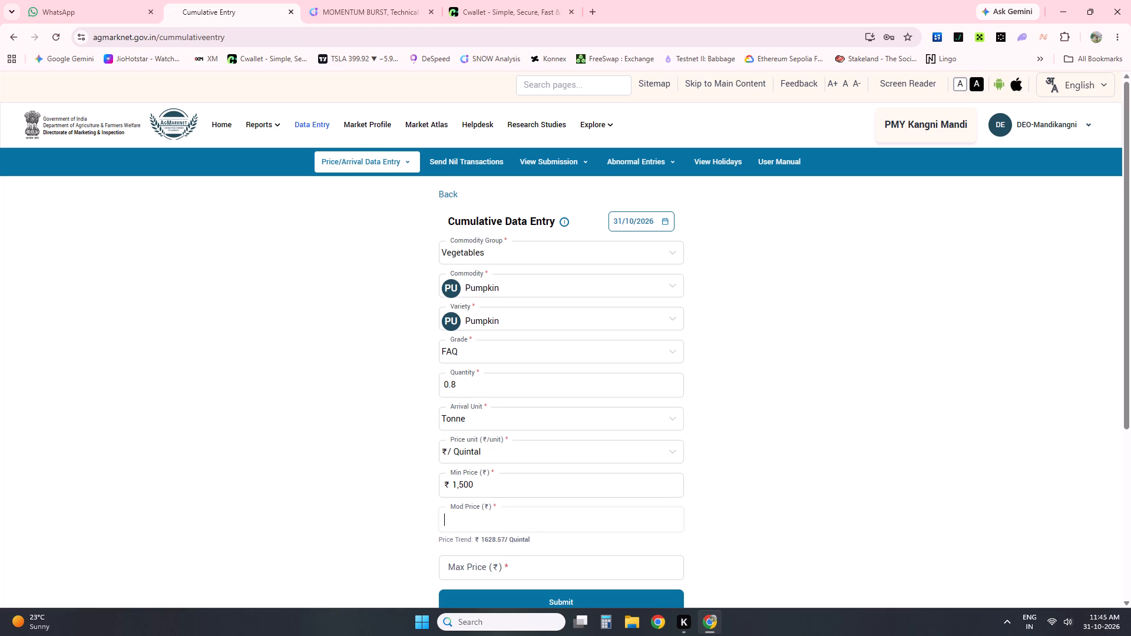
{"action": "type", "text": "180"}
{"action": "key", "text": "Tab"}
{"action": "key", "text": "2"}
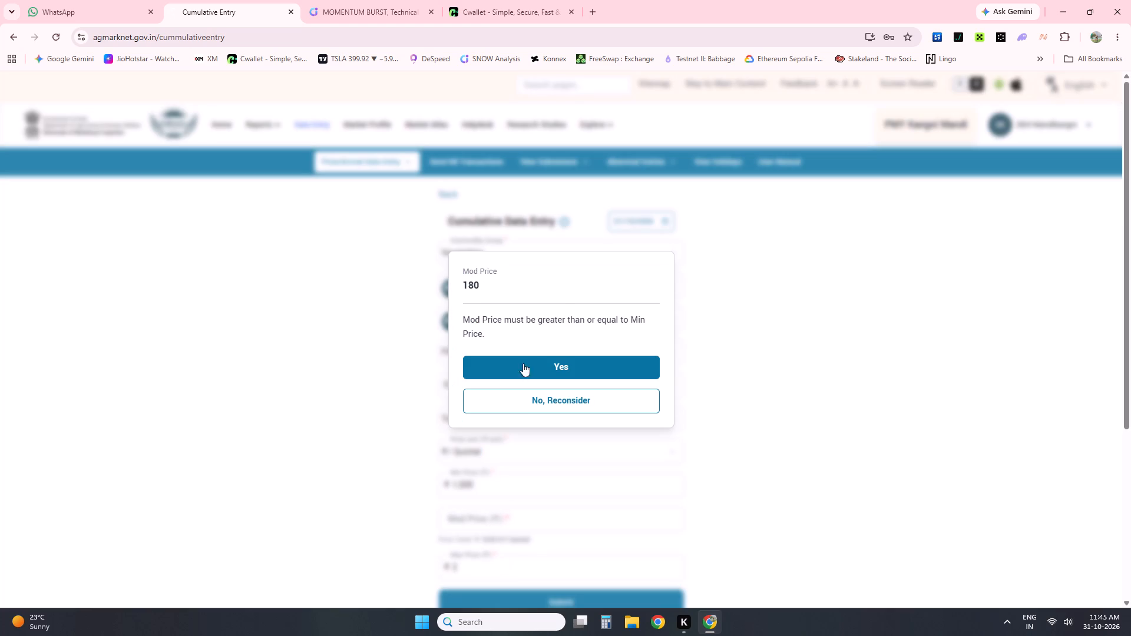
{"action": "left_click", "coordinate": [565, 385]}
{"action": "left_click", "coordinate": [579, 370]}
Enter mod price 1800 and max price 2000 for Pumpkin, and submit the entry.
{"action": "left_click", "coordinate": [471, 514]}
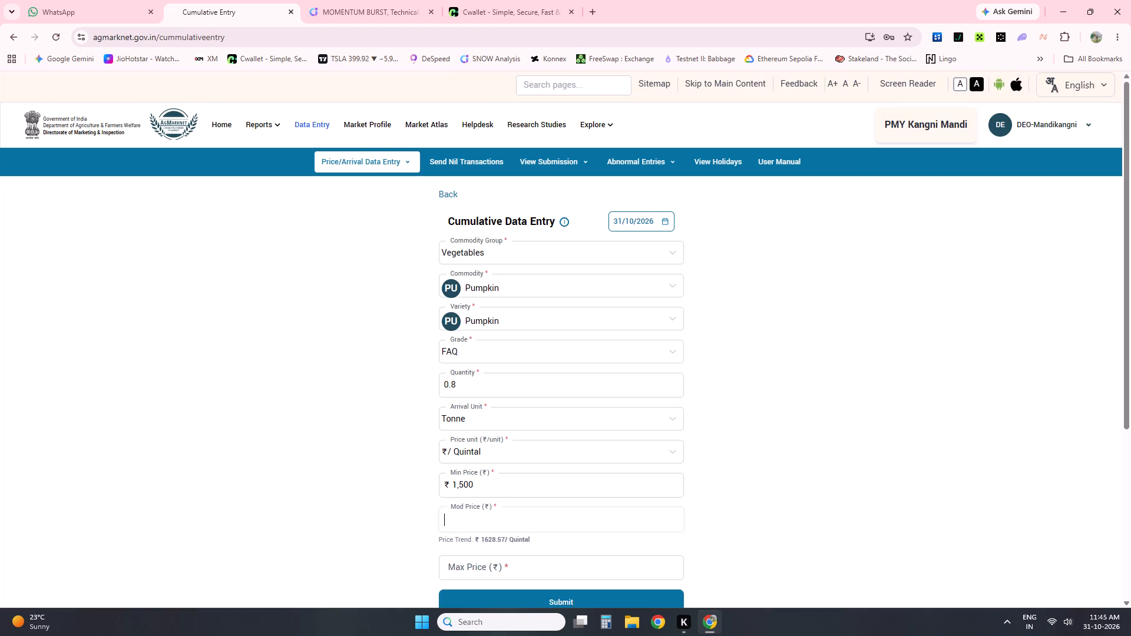
{"action": "type", "text": "1800"}
{"action": "key", "text": "Tab"}
{"action": "type", "text": "2000"}
{"action": "key", "text": "Tab"}
{"action": "key", "text": "Return"}
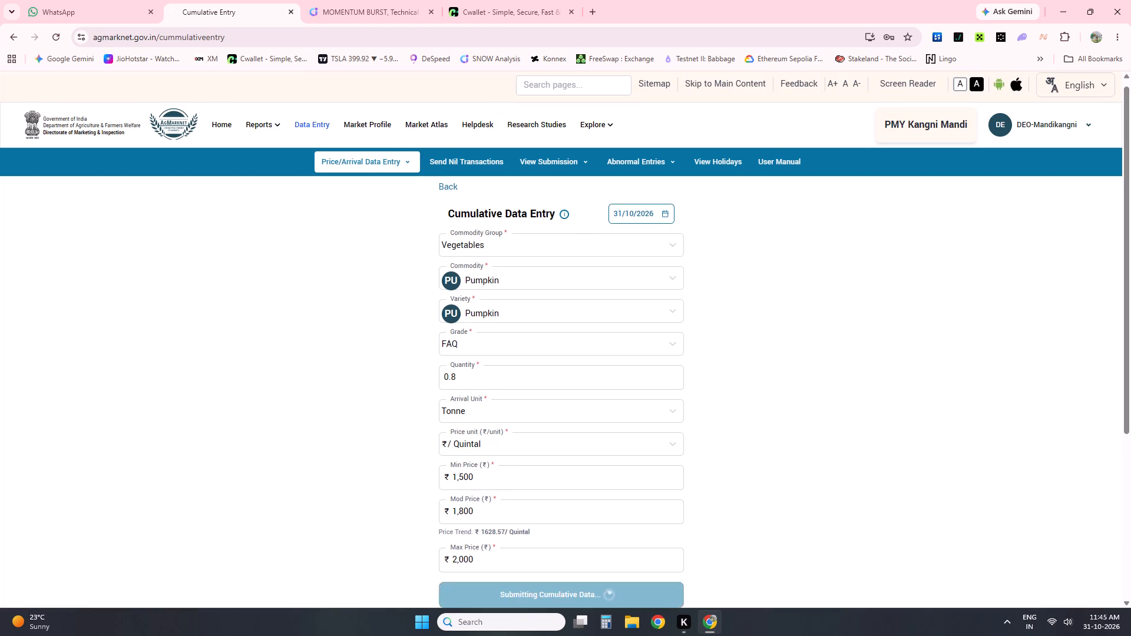
{"action": "key", "text": "Tab"}
{"action": "key", "text": "Return"}
Start a new cumulative Vegetables entry with commodity Raddish, variety Raddish and grade FAQ.
{"action": "scroll", "coordinate": [494, 506], "scroll_direction": "down", "scroll_amount": 7}
{"action": "left_click", "coordinate": [1059, 390]}
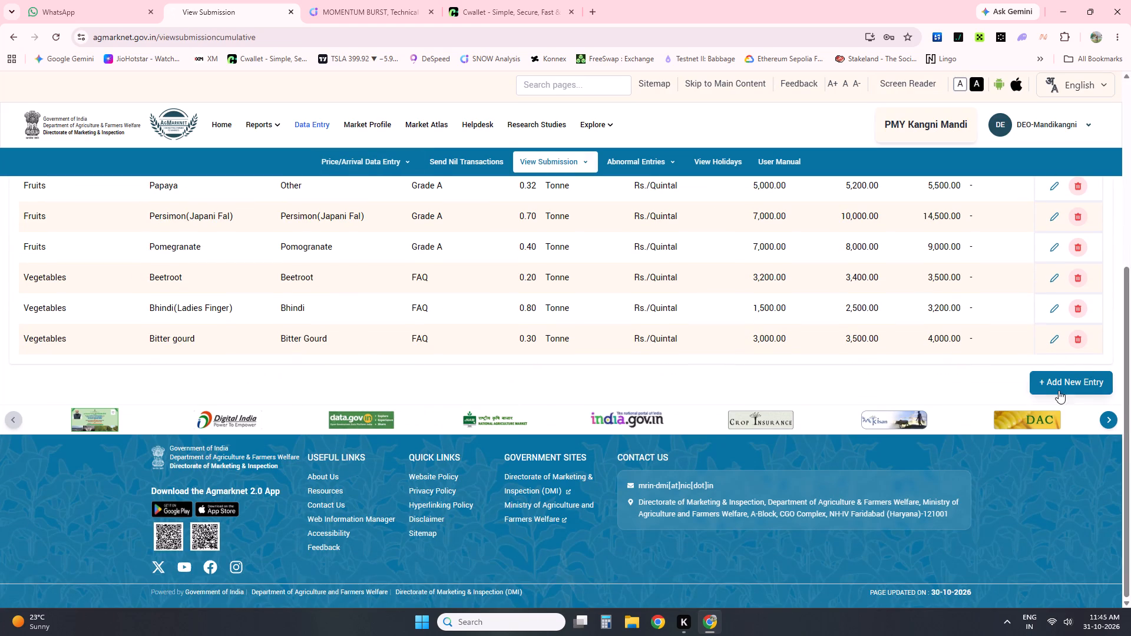
{"action": "left_click", "coordinate": [478, 278]}
{"action": "scroll", "coordinate": [504, 359], "scroll_direction": "down", "scroll_amount": 6}
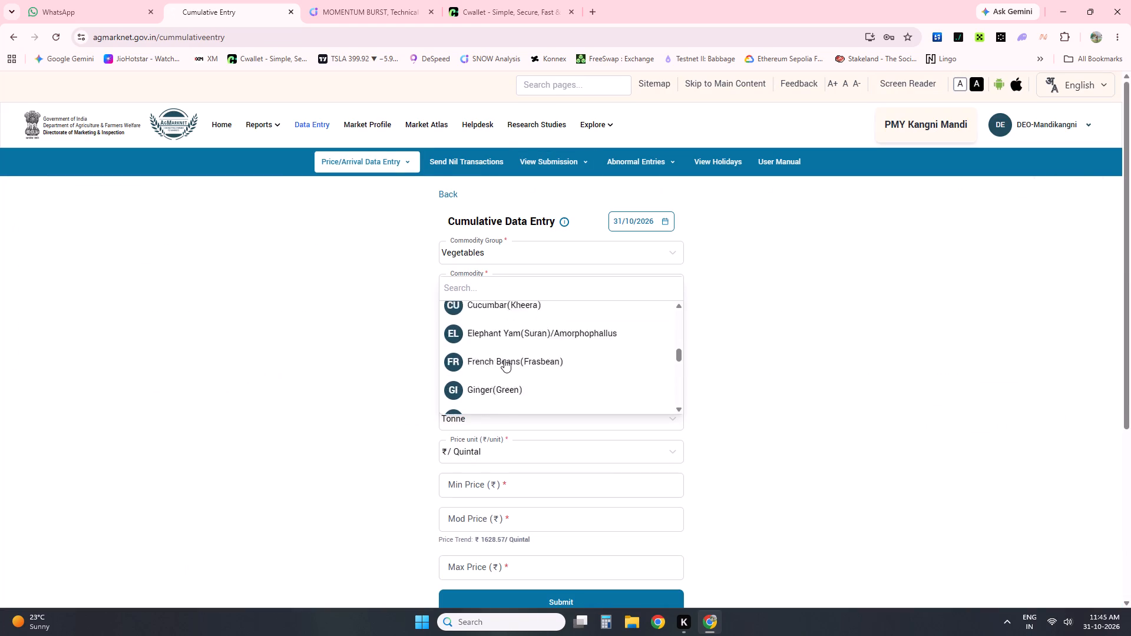
{"action": "scroll", "coordinate": [504, 359], "scroll_direction": "down", "scroll_amount": 3}
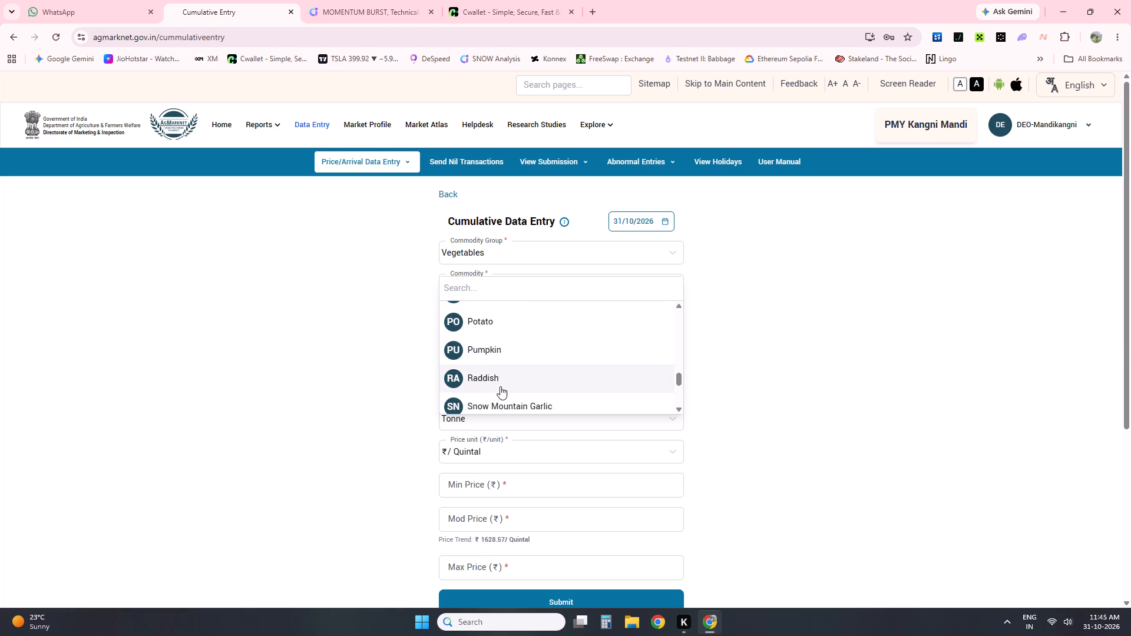
{"action": "left_click", "coordinate": [501, 377]}
{"action": "left_click", "coordinate": [511, 320]}
{"action": "left_click", "coordinate": [511, 346]}
{"action": "left_click", "coordinate": [510, 352]}
{"action": "left_click", "coordinate": [508, 370]}
{"action": "left_click", "coordinate": [509, 383]}
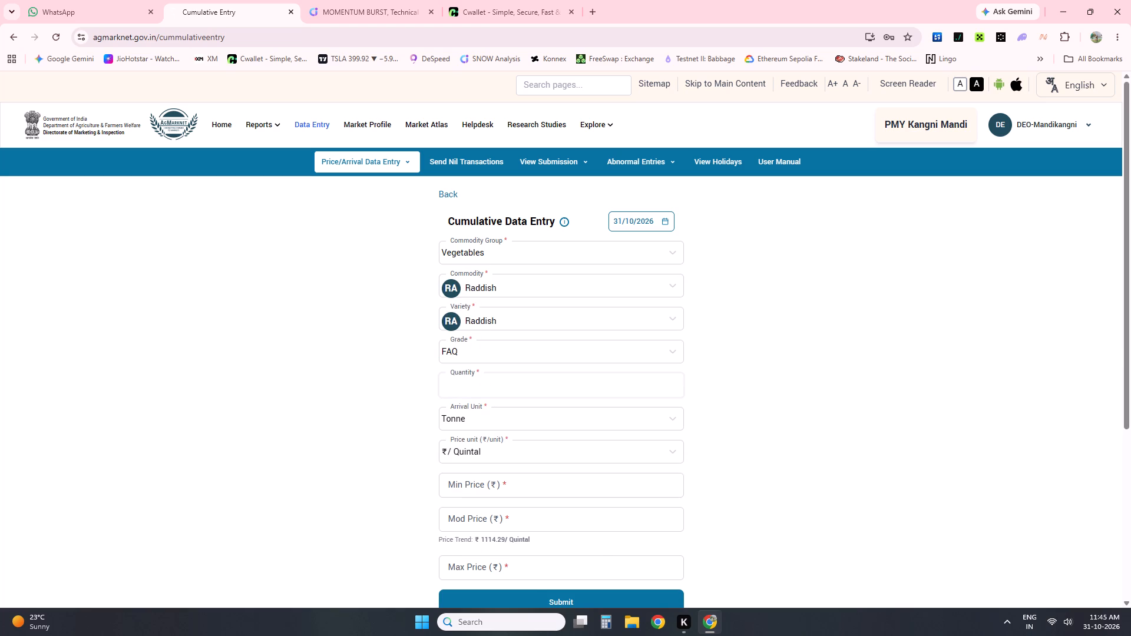
Enter quantity 1.2, min price 400, mod price 1000 and max price 1500 for Raddish, and submit the entry.
{"action": "type", "text": "1.2"}
{"action": "key", "text": "Tab"}
{"action": "key", "text": "Tab"}
{"action": "key", "text": "Tab"}
{"action": "type", "text": "400"}
{"action": "key", "text": "Tab"}
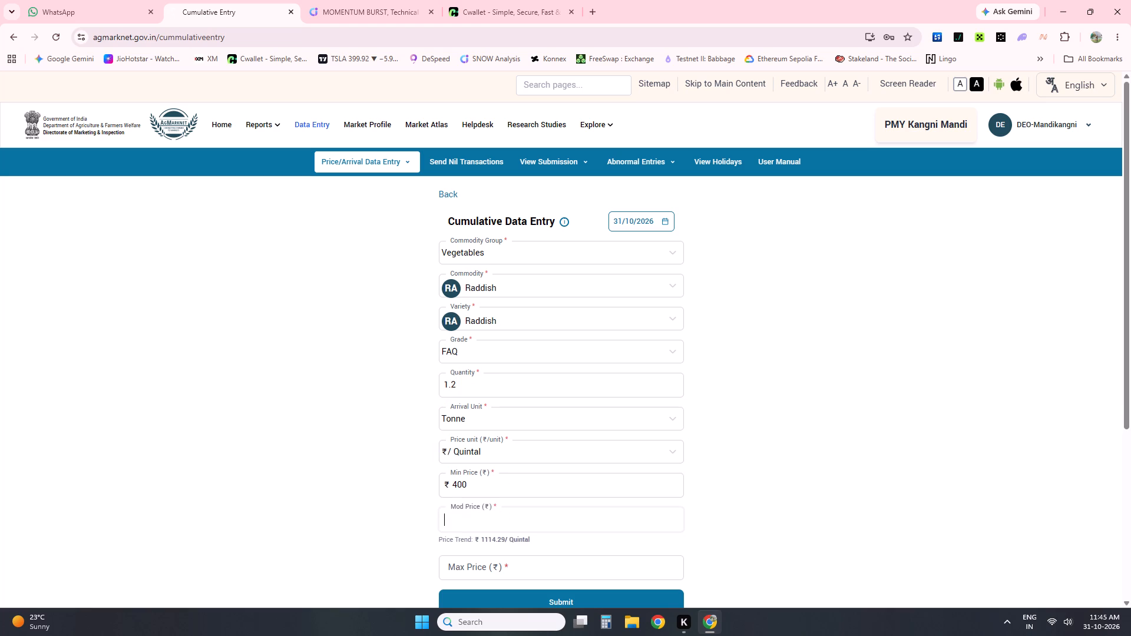
{"action": "type", "text": "1000"}
{"action": "key", "text": "Tab"}
{"action": "type", "text": "1500"}
{"action": "key", "text": "Tab"}
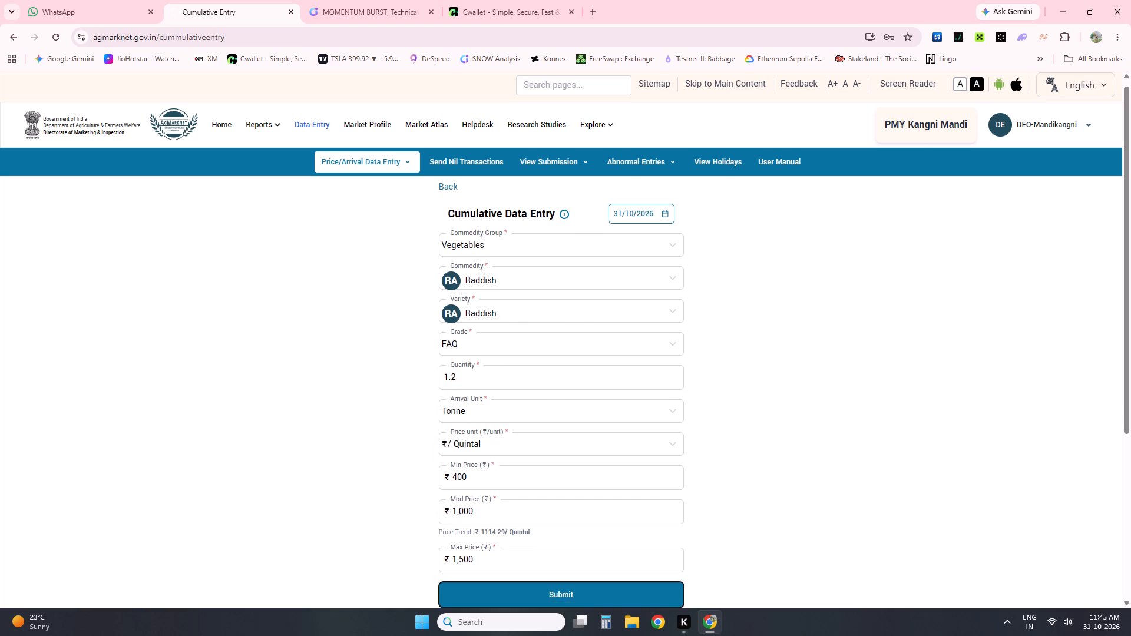
{"action": "key", "text": "Return"}
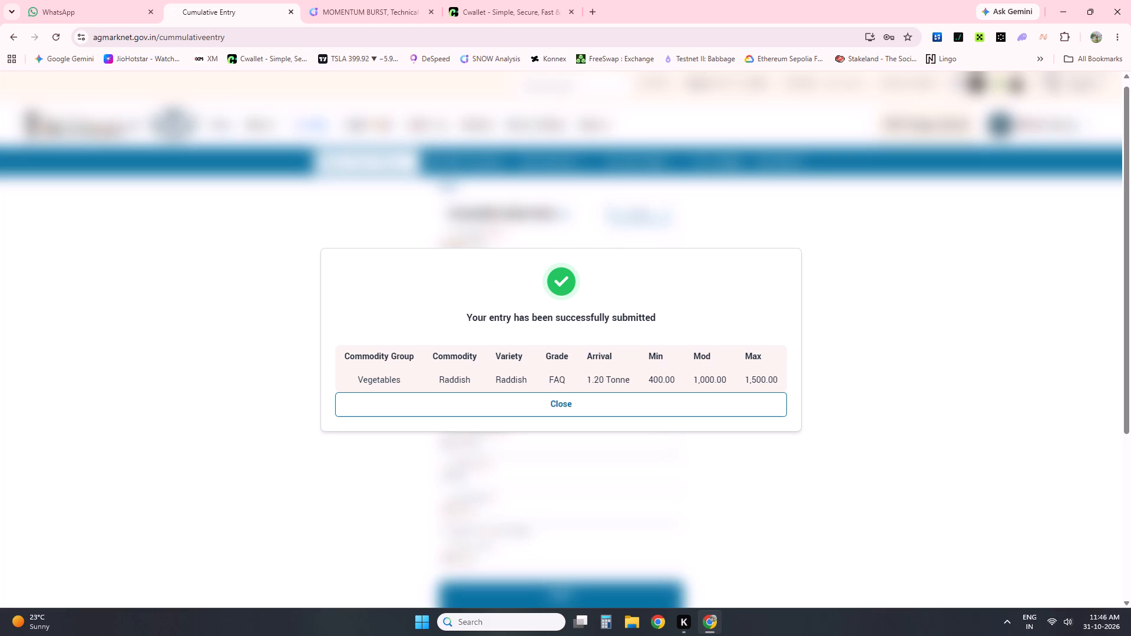
{"action": "key", "text": "Tab"}
{"action": "key", "text": "Return"}
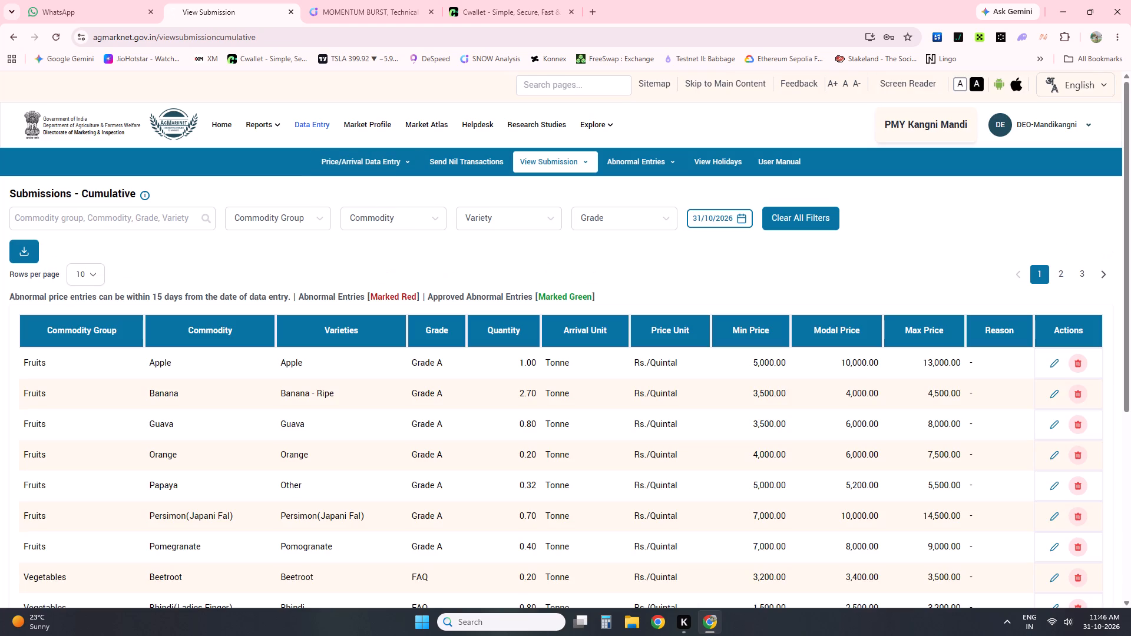
Start a new cumulative Vegetables entry with commodity Spinach, variety Spinach and grade FAQ.
{"action": "scroll", "coordinate": [930, 488], "scroll_direction": "down", "scroll_amount": 6}
{"action": "left_click", "coordinate": [1068, 380]}
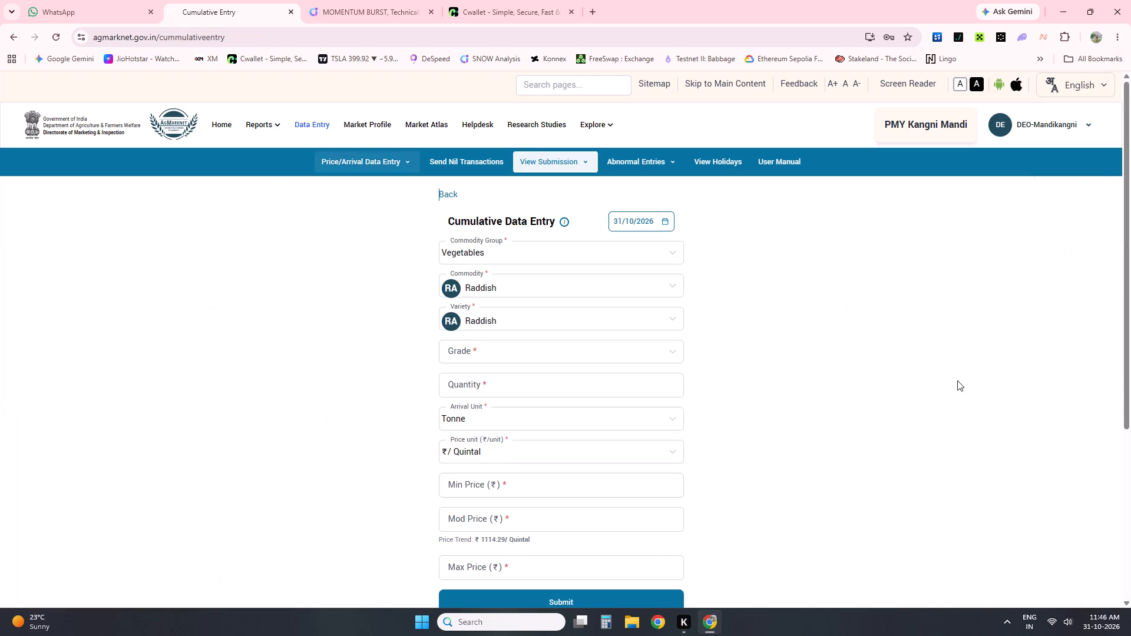
{"action": "left_click", "coordinate": [495, 280]}
{"action": "scroll", "coordinate": [540, 365], "scroll_direction": "down", "scroll_amount": 5}
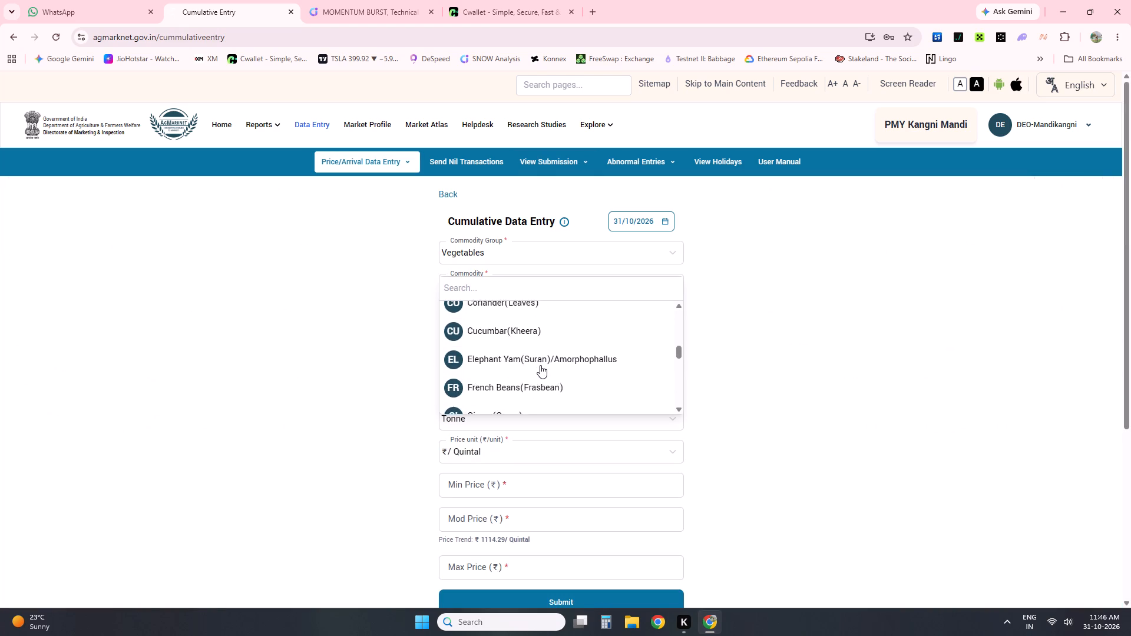
{"action": "scroll", "coordinate": [540, 365], "scroll_direction": "down", "scroll_amount": 3}
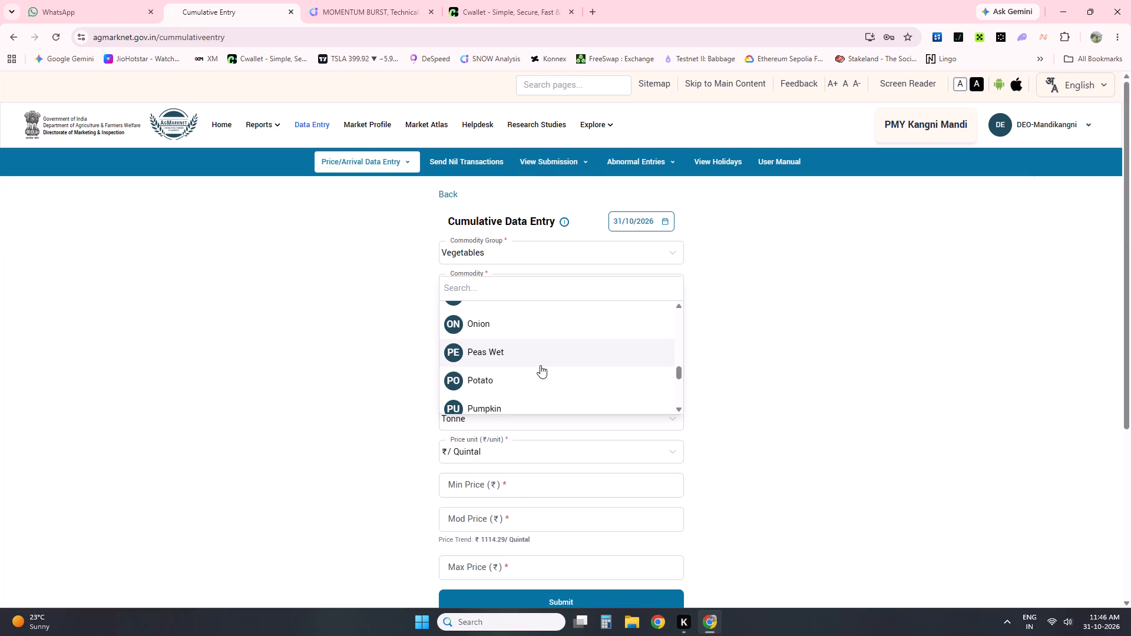
{"action": "scroll", "coordinate": [540, 365], "scroll_direction": "down", "scroll_amount": 1}
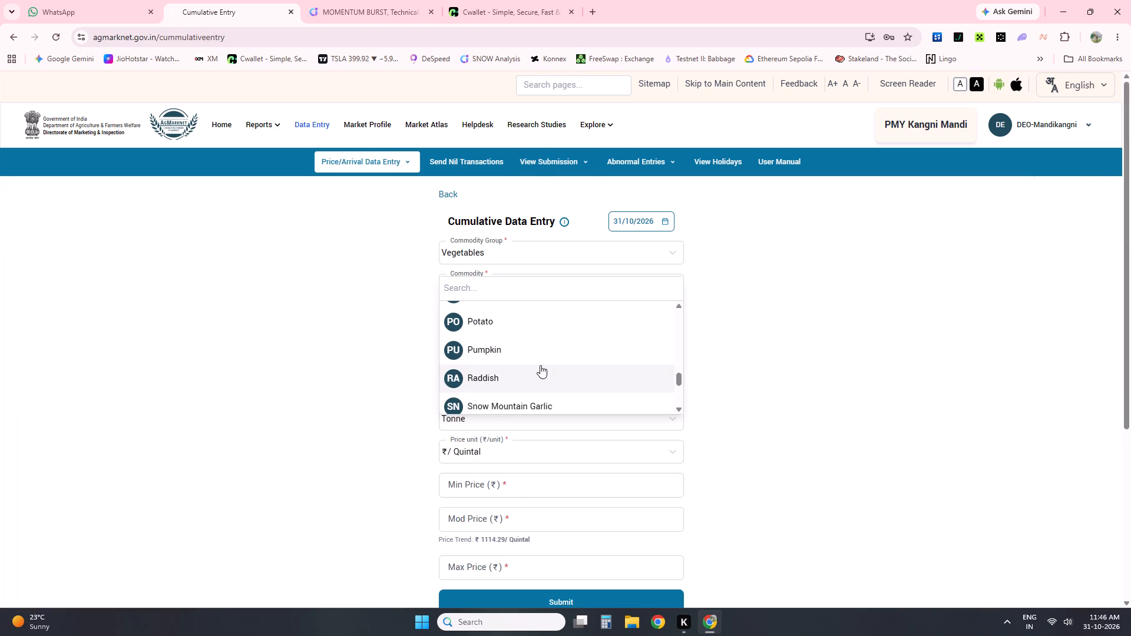
{"action": "scroll", "coordinate": [540, 365], "scroll_direction": "down", "scroll_amount": 2}
{"action": "scroll", "coordinate": [537, 353], "scroll_direction": "up", "scroll_amount": 1}
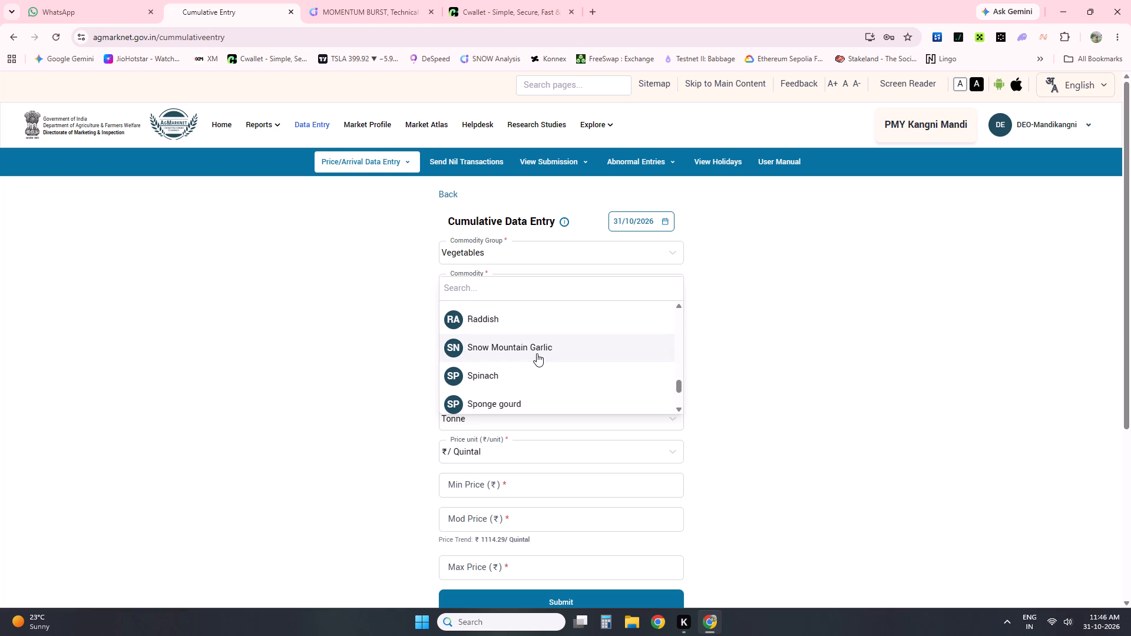
{"action": "scroll", "coordinate": [534, 376], "scroll_direction": "up", "scroll_amount": 2}
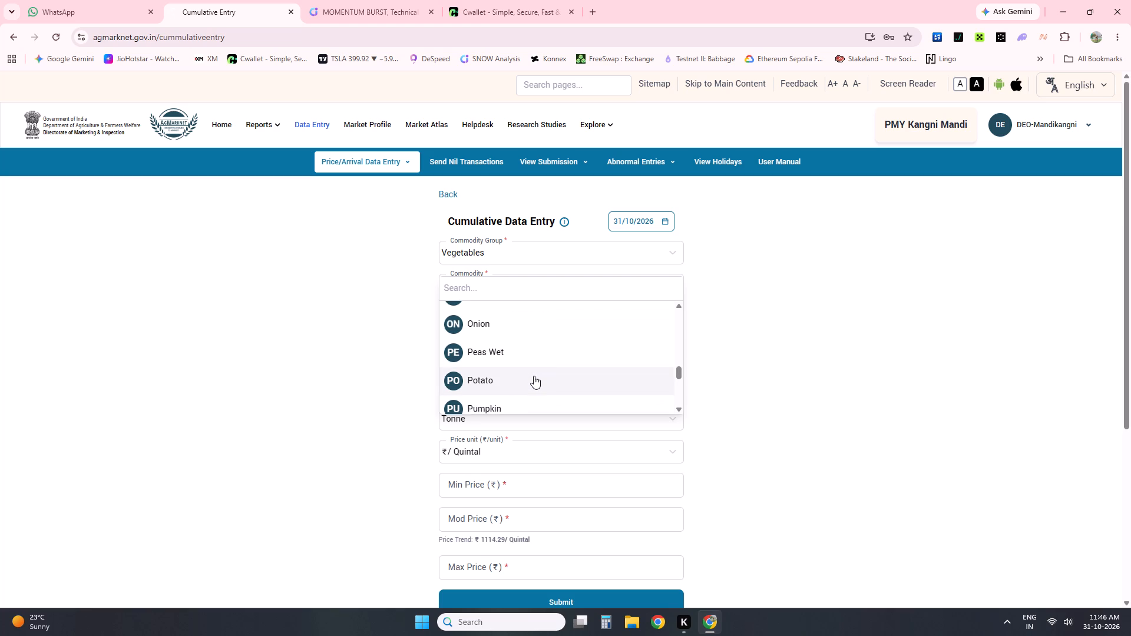
{"action": "scroll", "coordinate": [534, 376], "scroll_direction": "down", "scroll_amount": 2}
{"action": "left_click", "coordinate": [522, 377]}
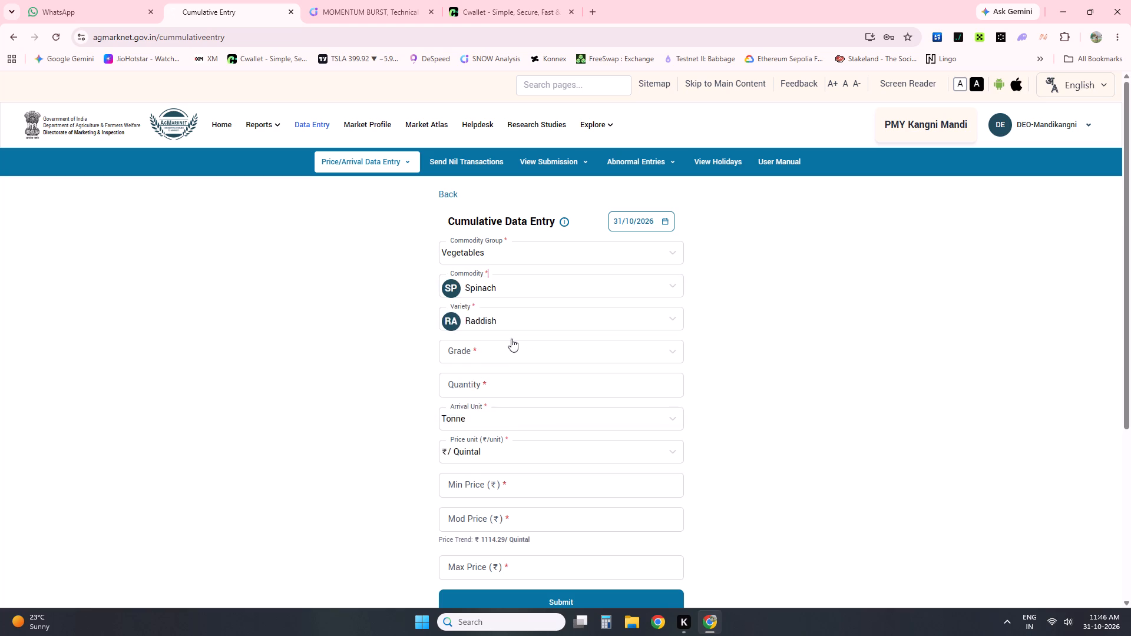
{"action": "left_click", "coordinate": [510, 319]}
{"action": "double_click", "coordinate": [512, 349]}
{"action": "left_click", "coordinate": [512, 380]}
Enter quantity 0.6, min price 1000, mod price 1200 and max price 1500 for Spinach, and submit the entry.
{"action": "left_click", "coordinate": [515, 393]}
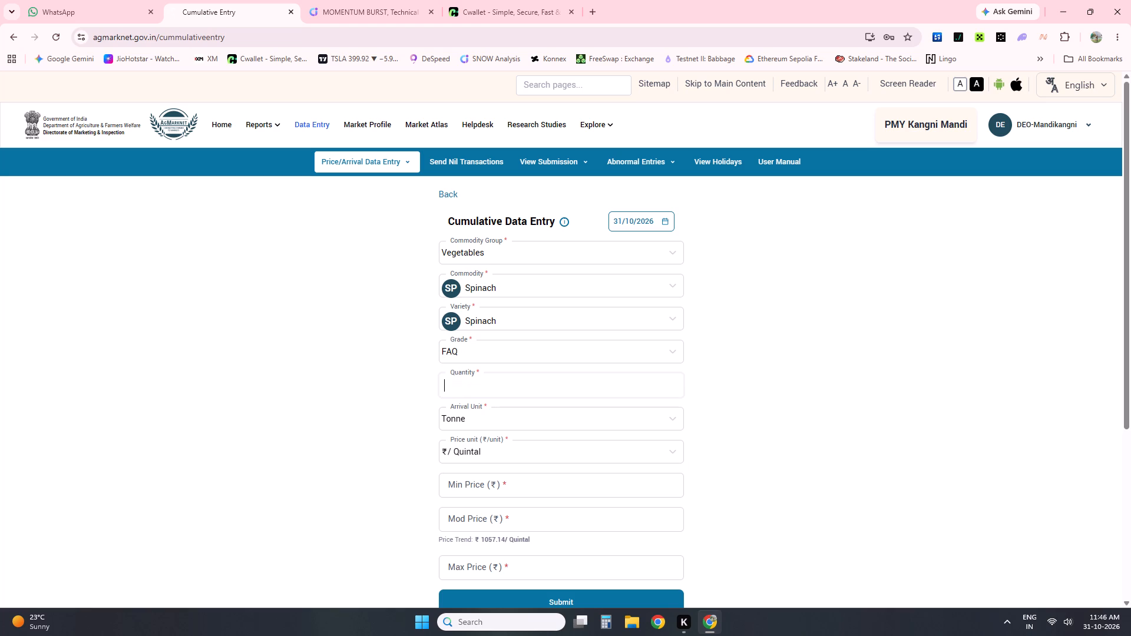
{"action": "type", "text": "0.6"}
{"action": "key", "text": "Tab"}
{"action": "key", "text": "Tab"}
{"action": "key", "text": "Tab"}
{"action": "type", "text": "1000"}
{"action": "key", "text": "Tab"}
{"action": "type", "text": "1200"}
{"action": "key", "text": "Tab"}
{"action": "type", "text": "1500"}
{"action": "key", "text": "Tab"}
{"action": "key", "text": "Return"}
{"action": "key", "text": "Tab"}
{"action": "key", "text": "Return"}
Start a new cumulative Vegetables entry with commodity Squash(Chappal Kadoo), variety Squash(Chappal Kadoo) and grade FAQ.
{"action": "scroll", "coordinate": [514, 395], "scroll_direction": "down", "scroll_amount": 4}
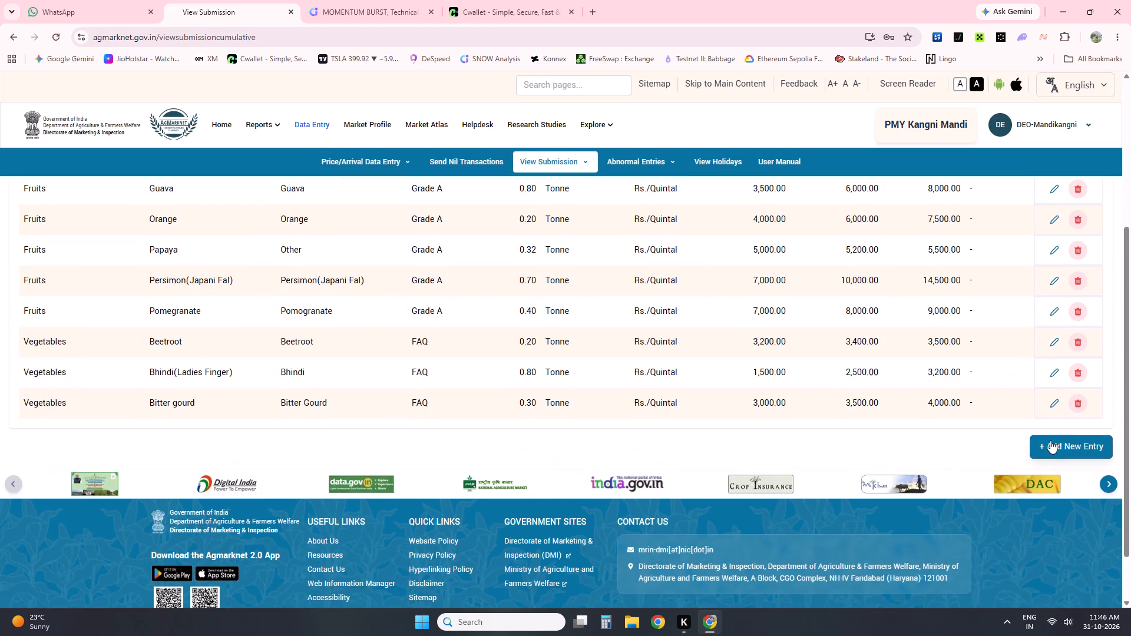
{"action": "left_click", "coordinate": [1050, 440]}
{"action": "left_click", "coordinate": [579, 294]}
{"action": "scroll", "coordinate": [518, 353], "scroll_direction": "down", "scroll_amount": 11}
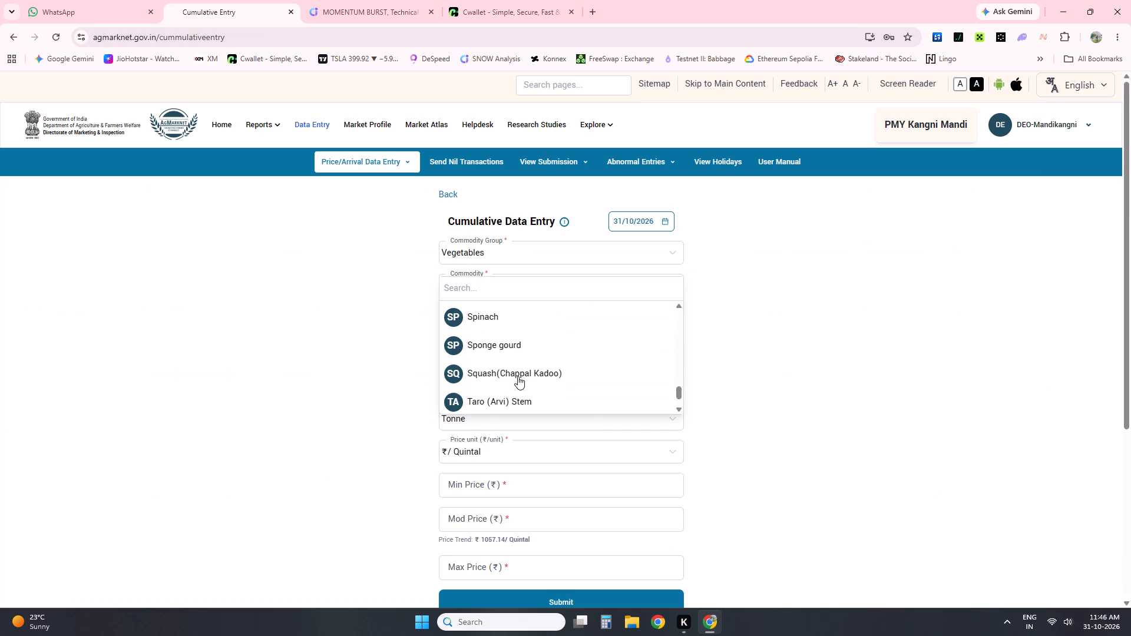
{"action": "scroll", "coordinate": [501, 392], "scroll_direction": "down", "scroll_amount": 2}
{"action": "left_click", "coordinate": [494, 344]}
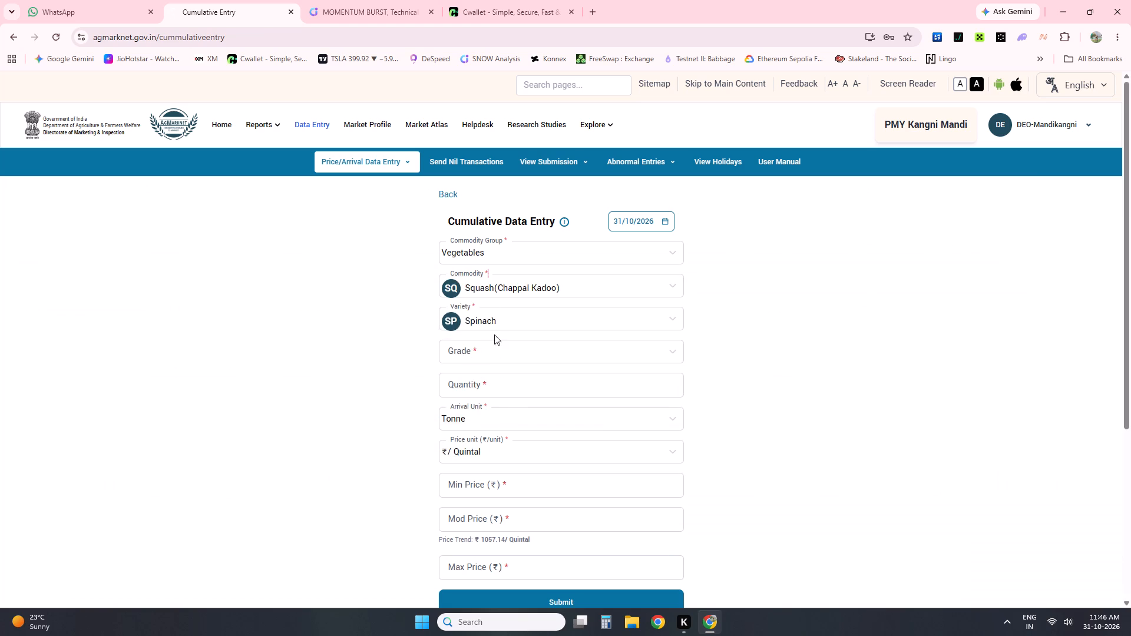
{"action": "left_click", "coordinate": [493, 319]}
{"action": "left_click", "coordinate": [497, 344]}
{"action": "left_click", "coordinate": [500, 349]}
{"action": "left_click", "coordinate": [501, 376]}
Enter quantity 0.3, min price 1500, mod price 1800 and max price 2000 for Squash(Chappal Kadoo), and submit the entry.
{"action": "left_click", "coordinate": [503, 382]}
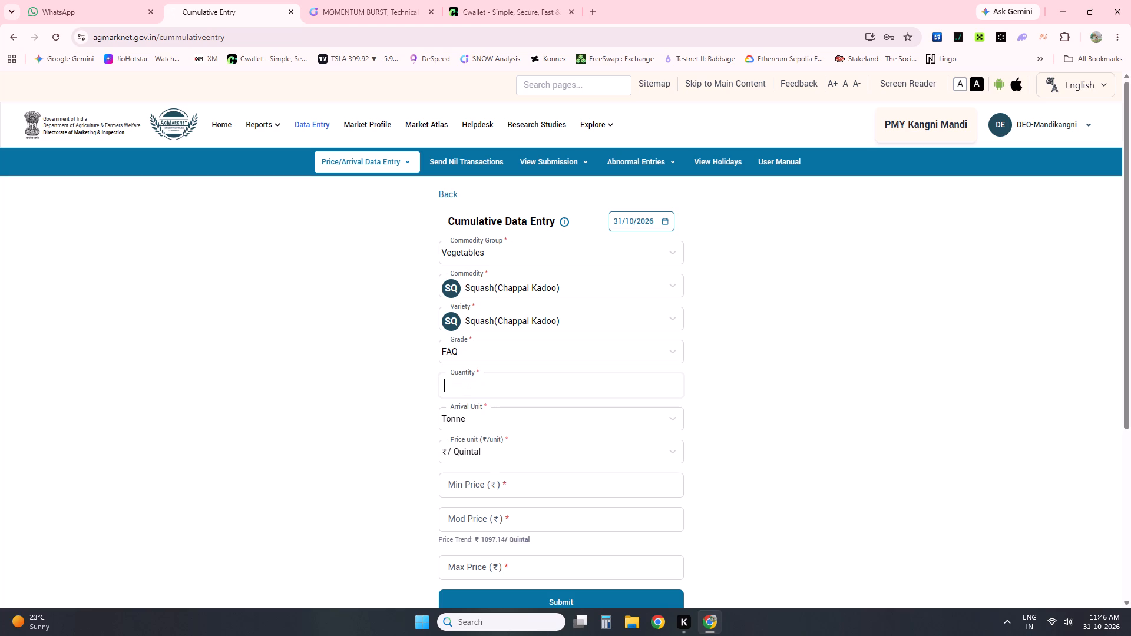
{"action": "type", "text": "0.3"}
{"action": "key", "text": "Tab"}
{"action": "key", "text": "Tab"}
{"action": "key", "text": "Tab"}
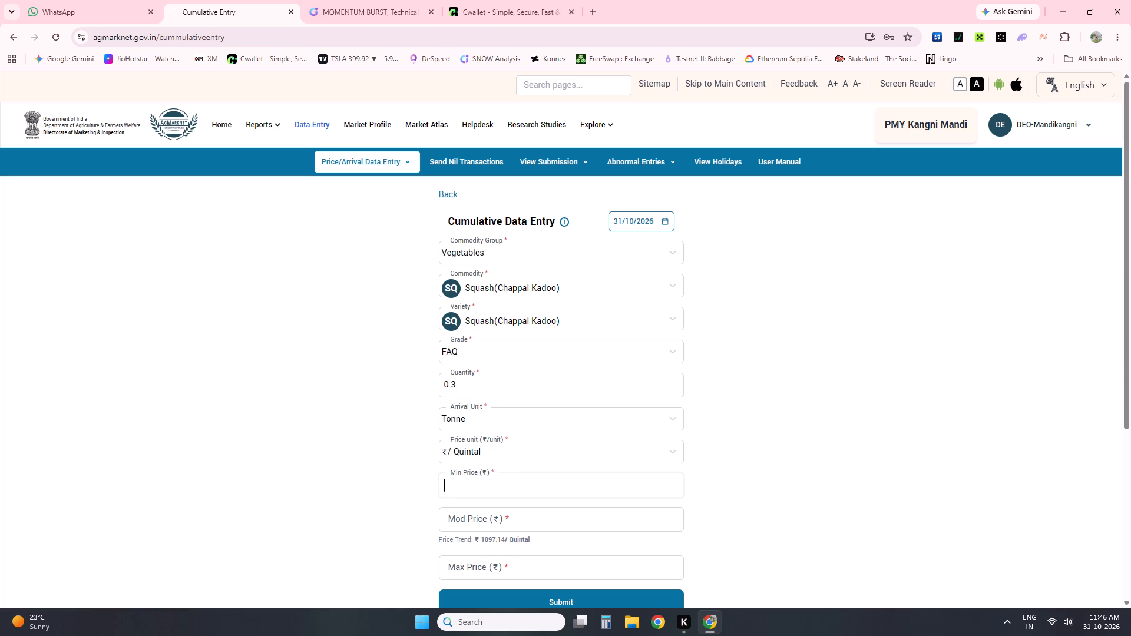
{"action": "type", "text": "1500"}
{"action": "key", "text": "Tab"}
{"action": "type", "text": "1800"}
{"action": "key", "text": "Tab"}
{"action": "type", "text": "2000"}
{"action": "key", "text": "Tab"}
{"action": "key", "text": "Return"}
{"action": "key", "text": "Tab"}
{"action": "key", "text": "Return"}
Start a new cumulative Vegetables entry with commodity Tomato, variety Tomato and grade FAQ.
{"action": "scroll", "coordinate": [503, 382], "scroll_direction": "down", "scroll_amount": 4}
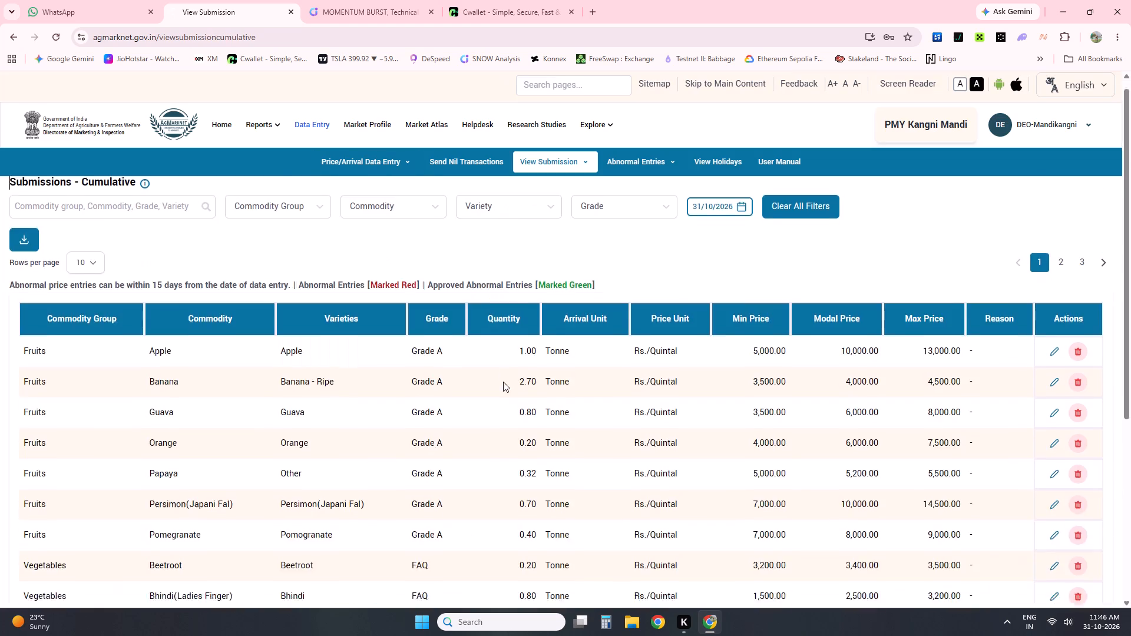
{"action": "left_click", "coordinate": [1073, 453]}
{"action": "left_click", "coordinate": [512, 293]}
{"action": "scroll", "coordinate": [517, 365], "scroll_direction": "down", "scroll_amount": 5}
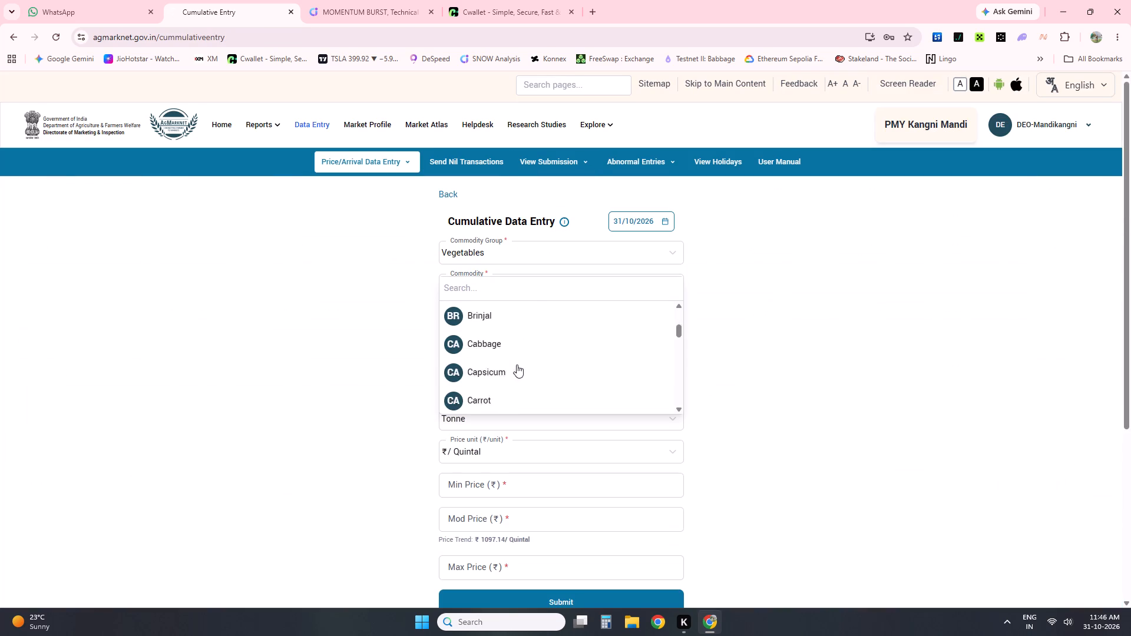
{"action": "scroll", "coordinate": [517, 365], "scroll_direction": "down", "scroll_amount": 11}
{"action": "left_click", "coordinate": [502, 400]}
{"action": "left_click", "coordinate": [504, 320]}
{"action": "left_click", "coordinate": [501, 346]}
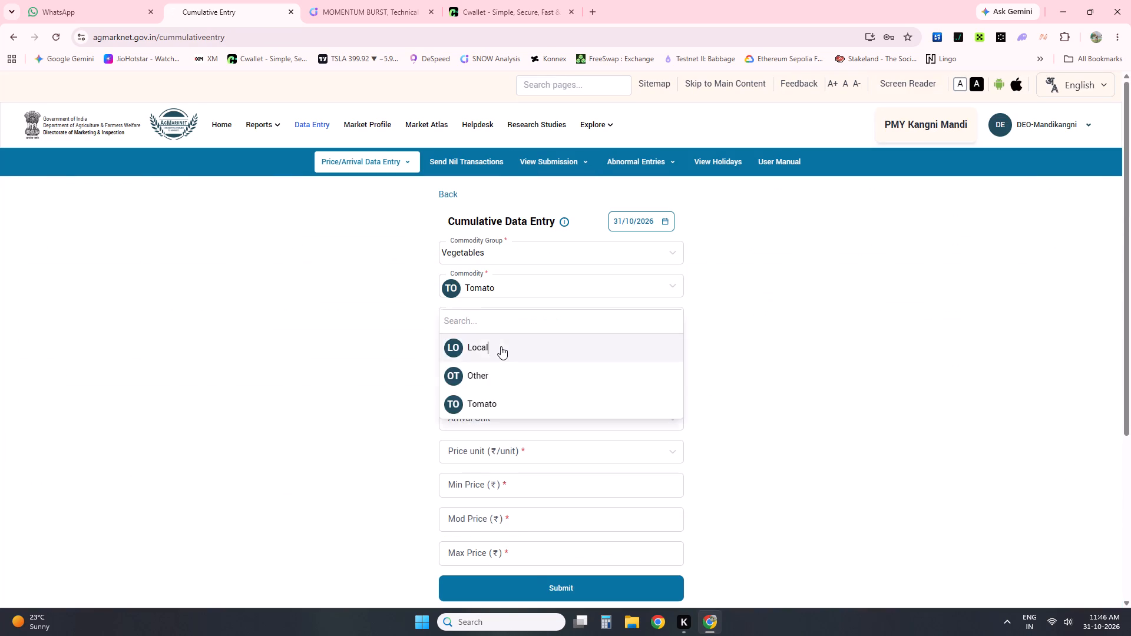
{"action": "left_click", "coordinate": [505, 316]}
{"action": "left_click", "coordinate": [488, 403]}
{"action": "left_click", "coordinate": [490, 346]}
{"action": "double_click", "coordinate": [482, 384]}
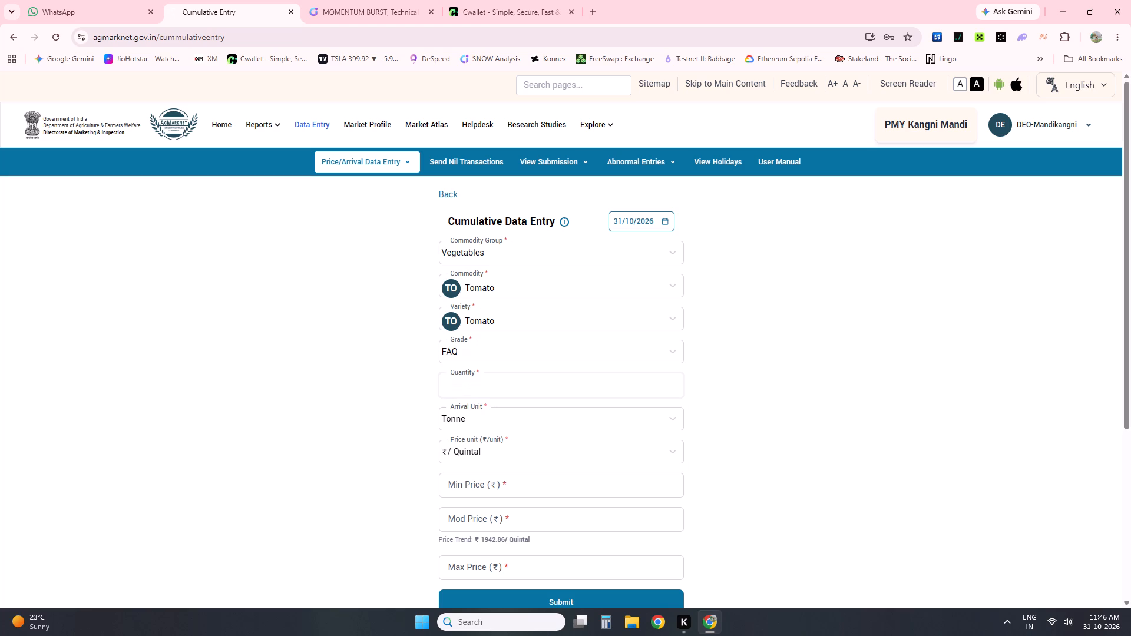
Enter quantity 4.2, min price 1400, mod price 2000 and max price 2400 for Tomato, and submit the entry.
{"action": "type", "text": "4.2"}
{"action": "key", "text": "Tab"}
{"action": "key", "text": "Tab"}
{"action": "key", "text": "Tab"}
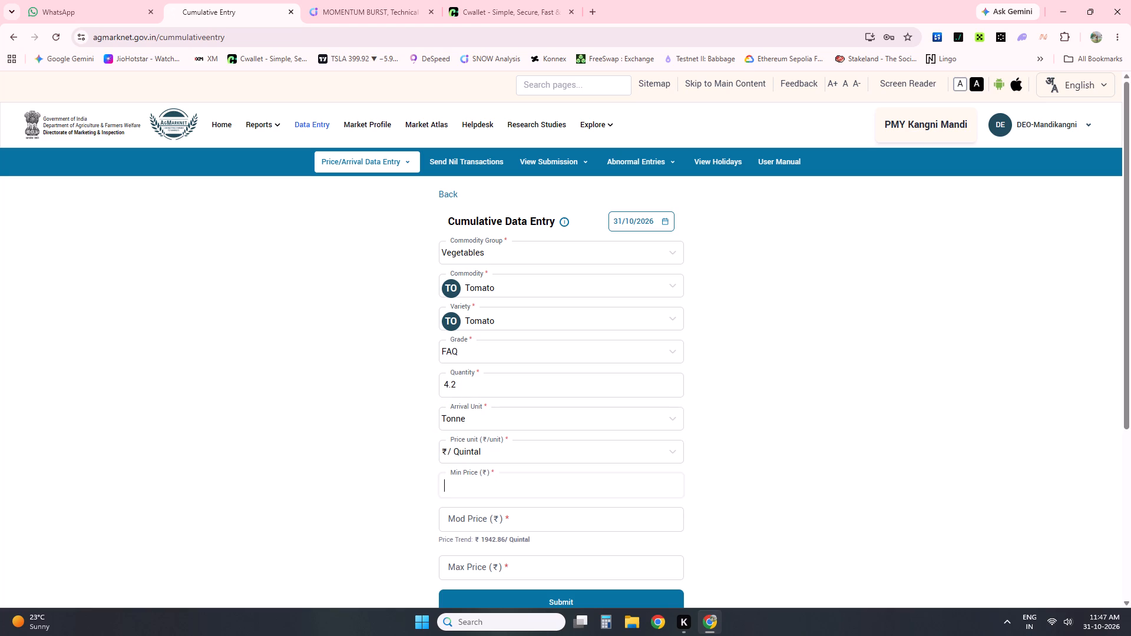
{"action": "type", "text": "1400"}
{"action": "key", "text": "Tab"}
{"action": "type", "text": "2000"}
{"action": "key", "text": "Tab"}
{"action": "type", "text": "2400"}
{"action": "key", "text": "Tab"}
{"action": "key", "text": "Return"}
{"action": "key", "text": "Tab"}
{"action": "key", "text": "Return"}
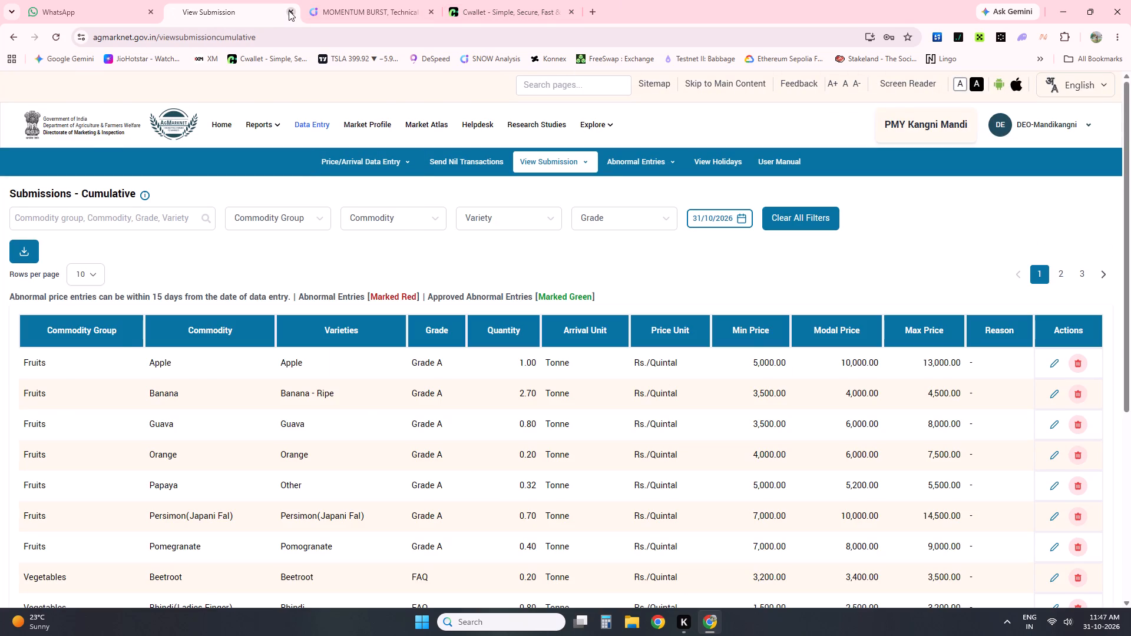
Close the Agmarknet View Submission page and the MOMENTUM BURST page.
{"action": "left_click", "coordinate": [289, 11]}
{"action": "left_click", "coordinate": [290, 13]}
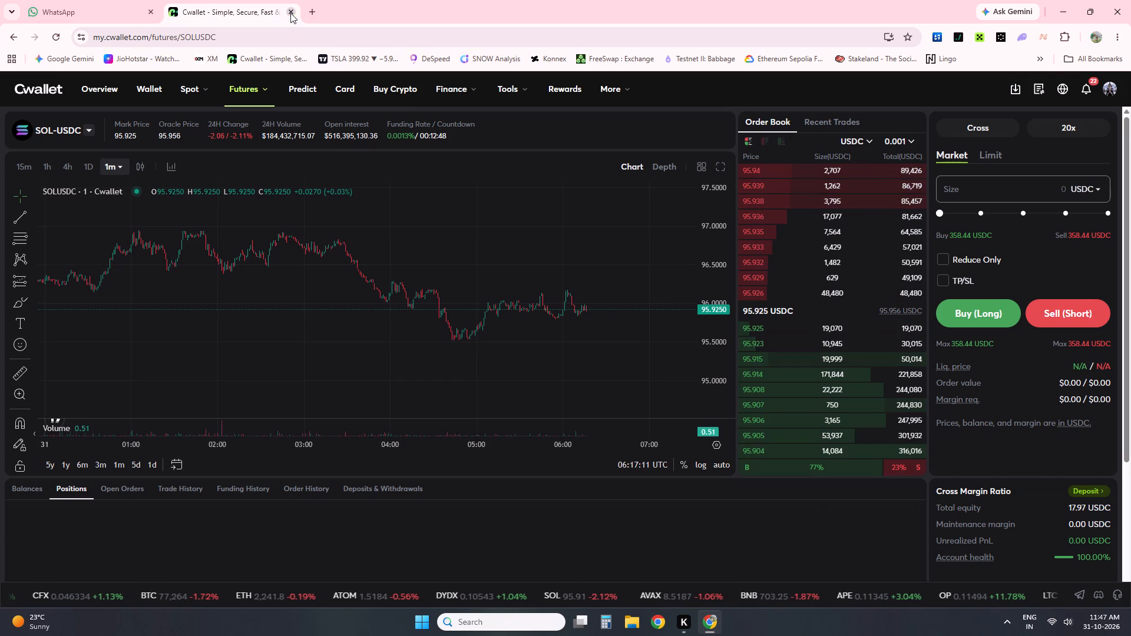